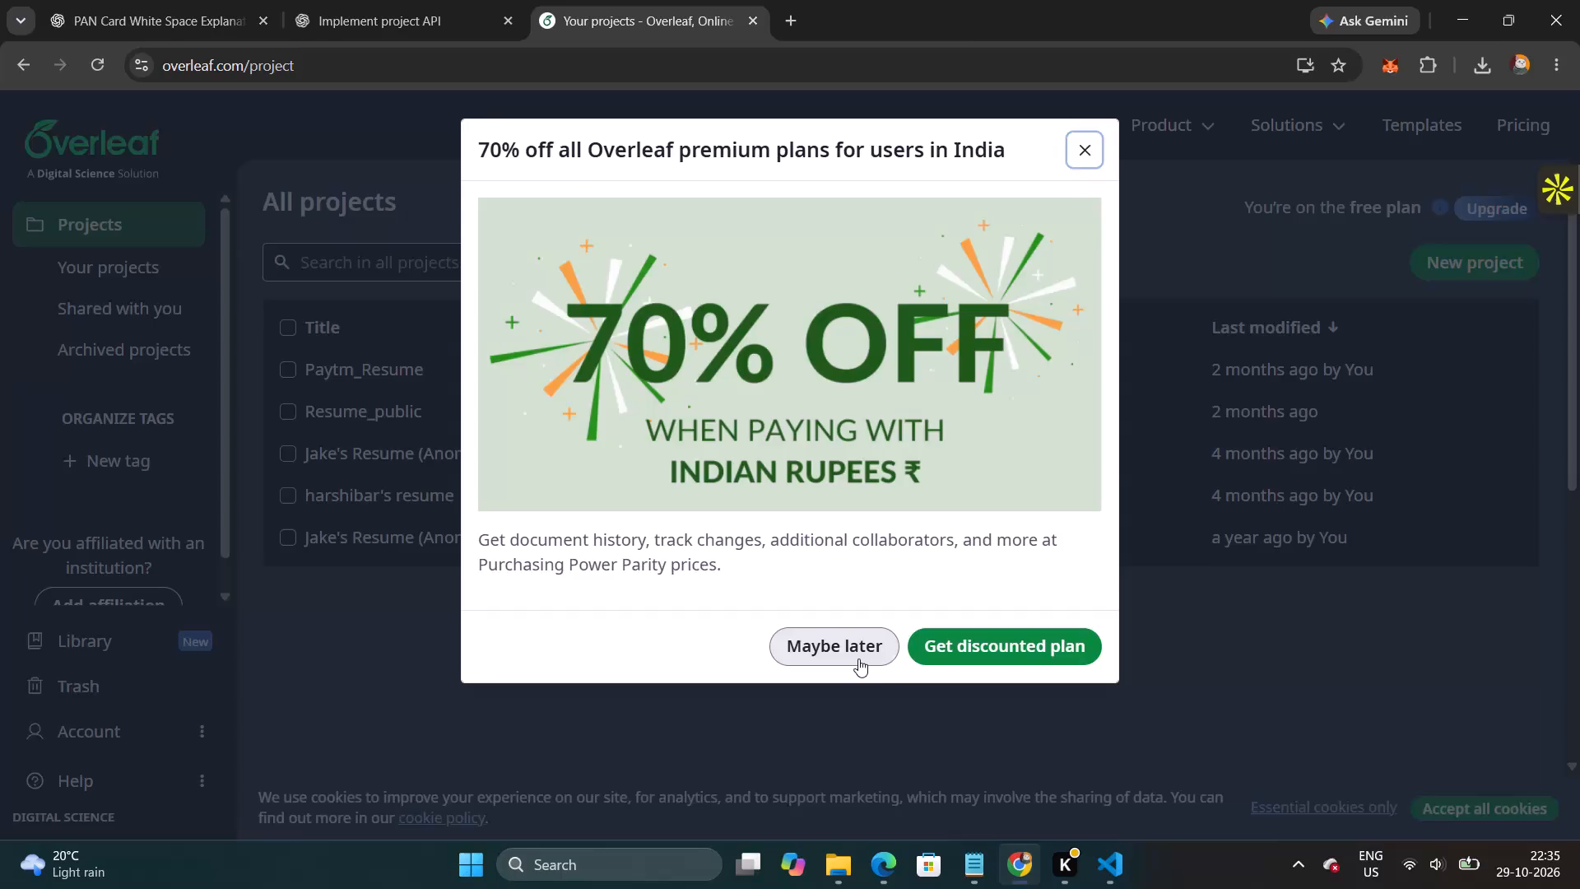
Dismiss the discount offer and open the project "Jake's Resume (Anonymous) (Copy)".
left_click(858, 659)
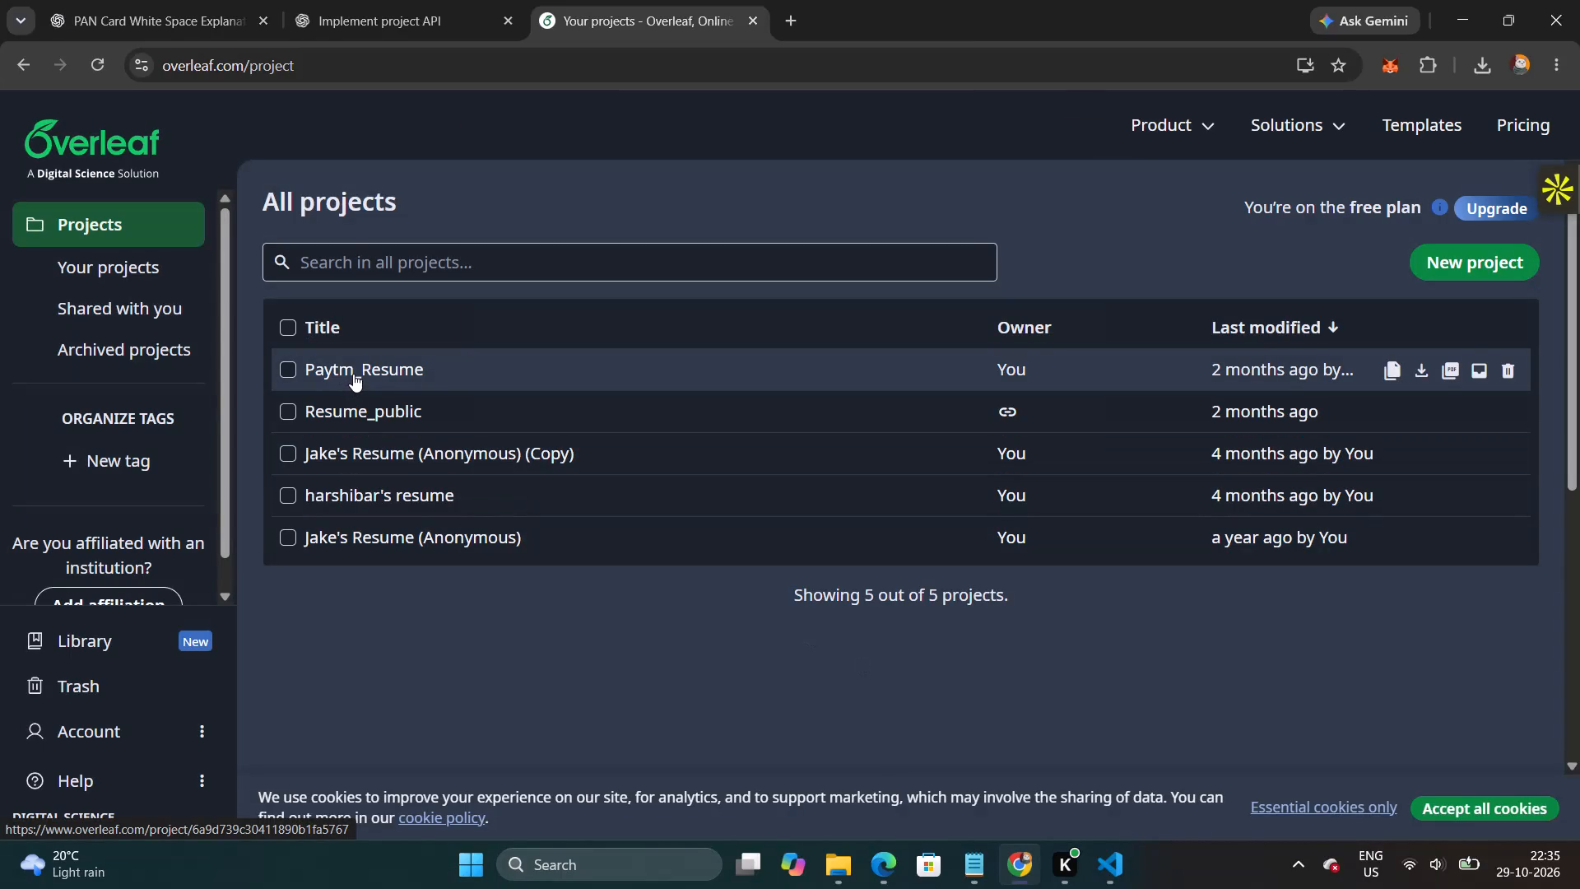
left_click(355, 450)
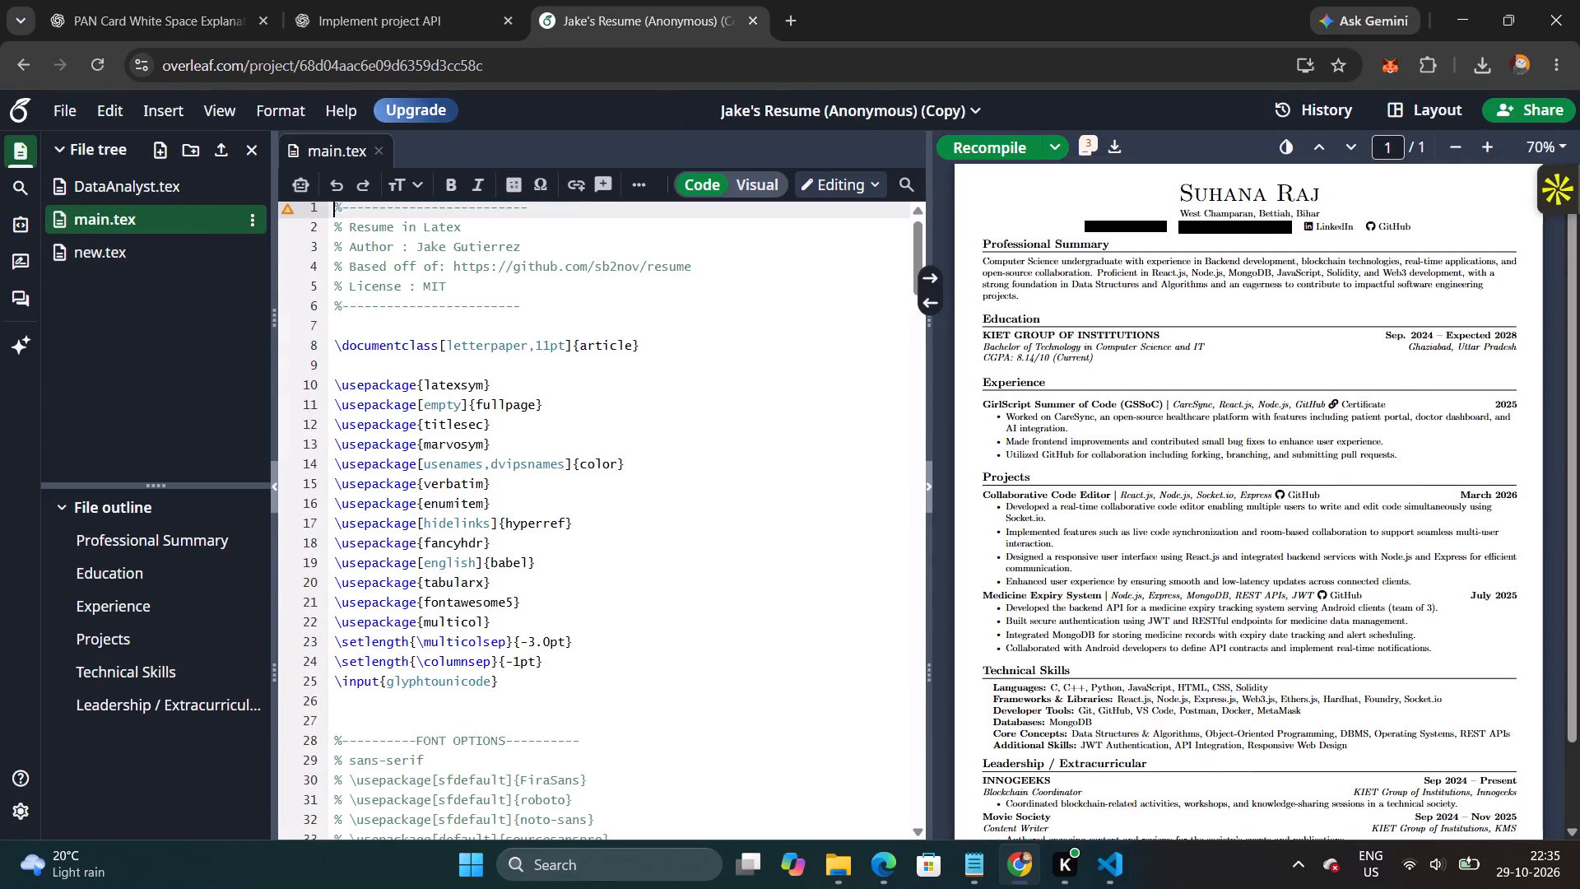
scroll(1136, 350, "down", 2)
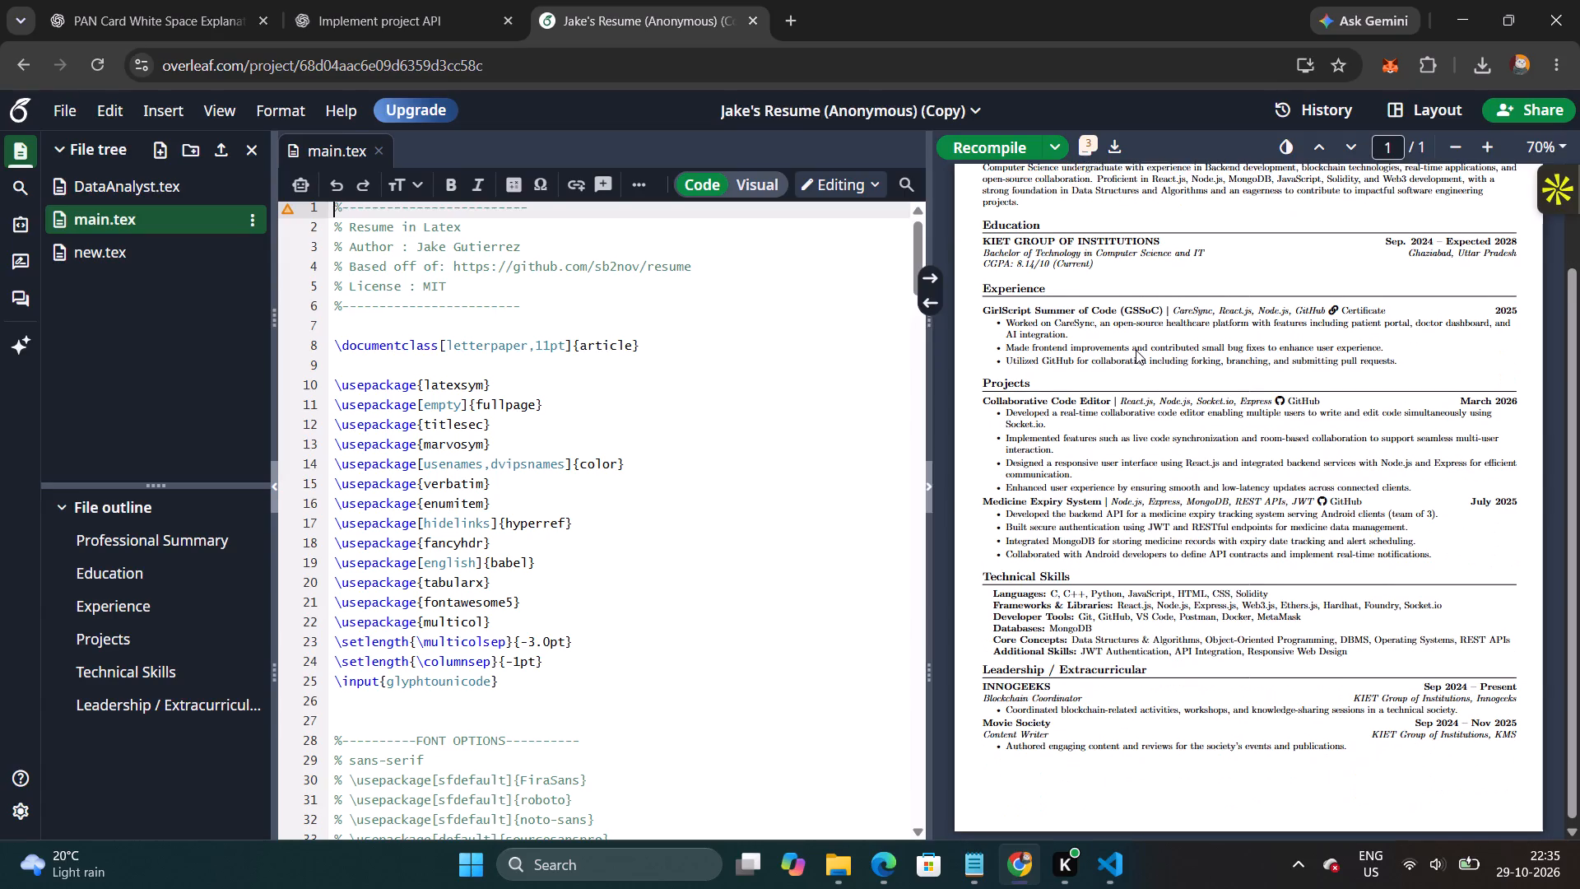
Open github.com in a new browser tab.
left_click(787, 8)
left_click(756, 63)
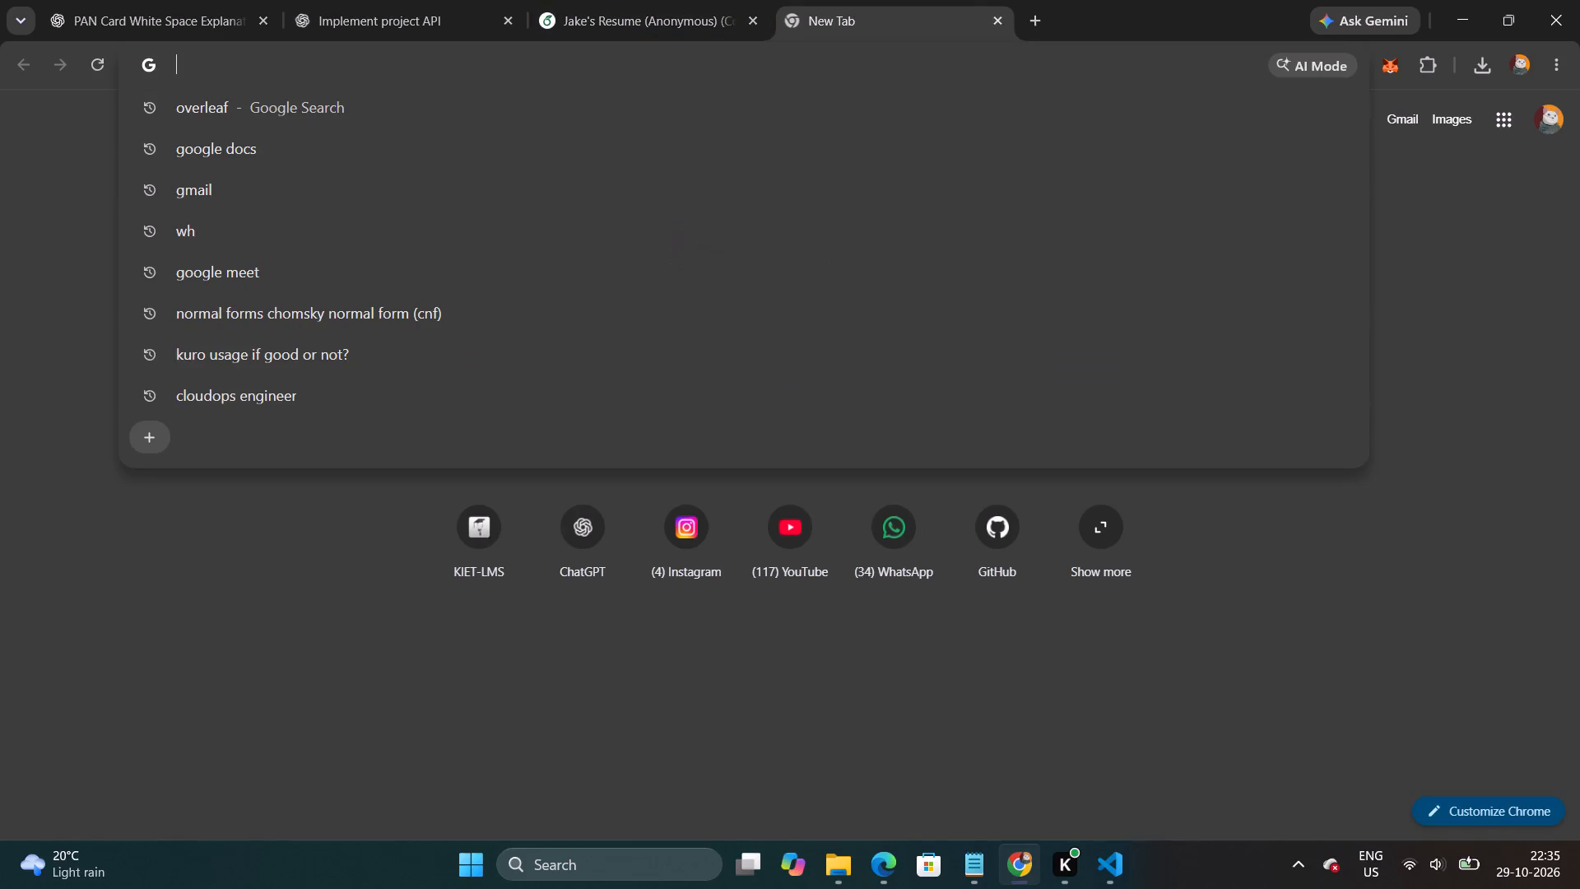
type("gi")
key("Return")
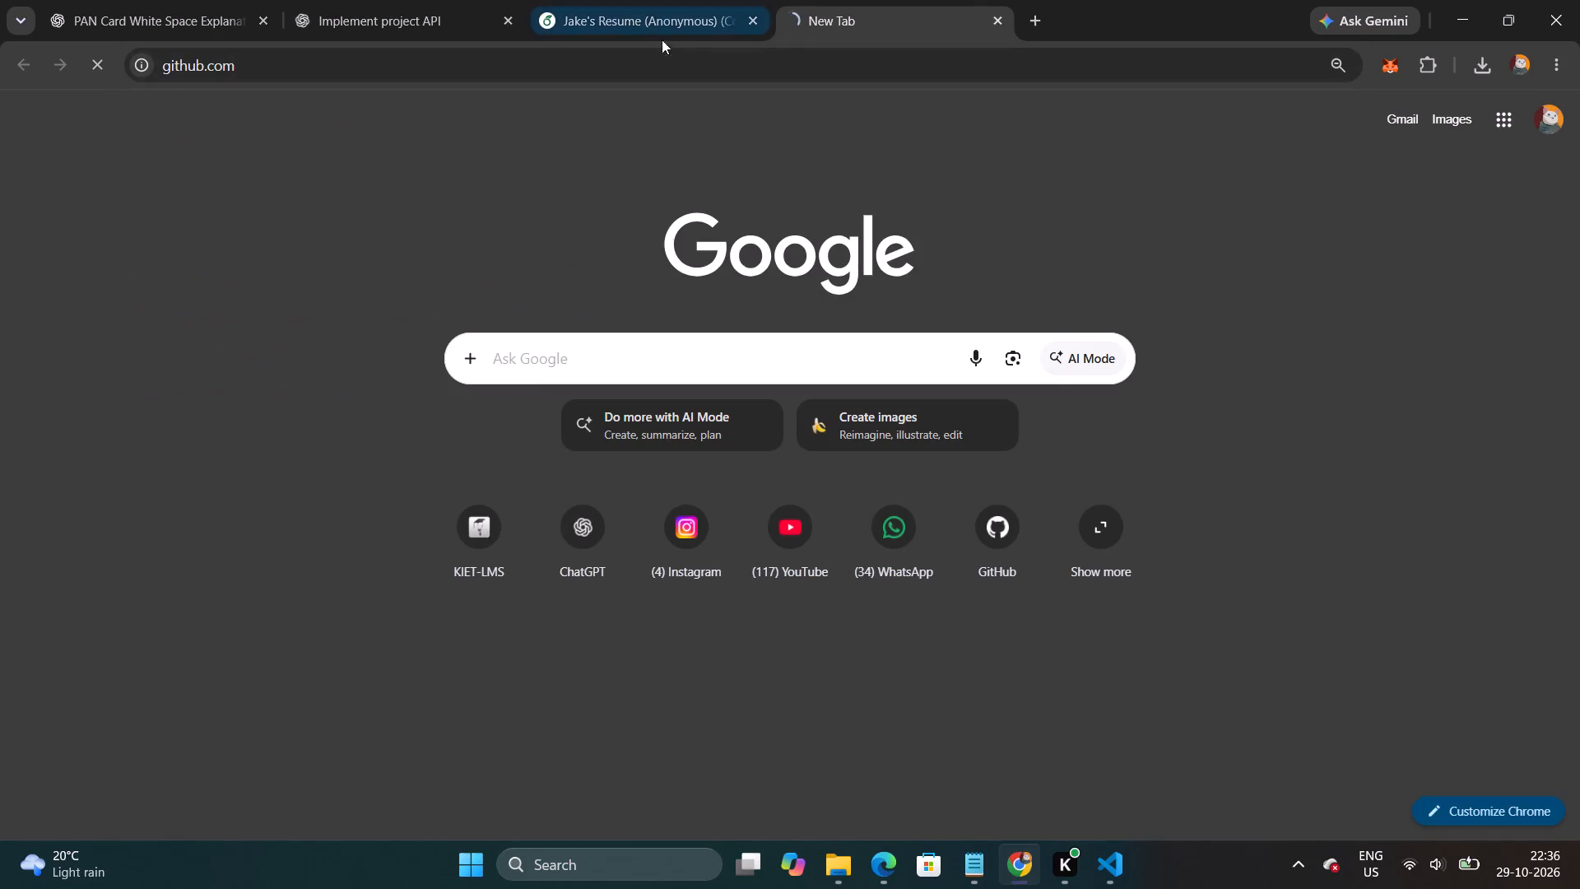
left_click(630, 23)
left_click(829, 0)
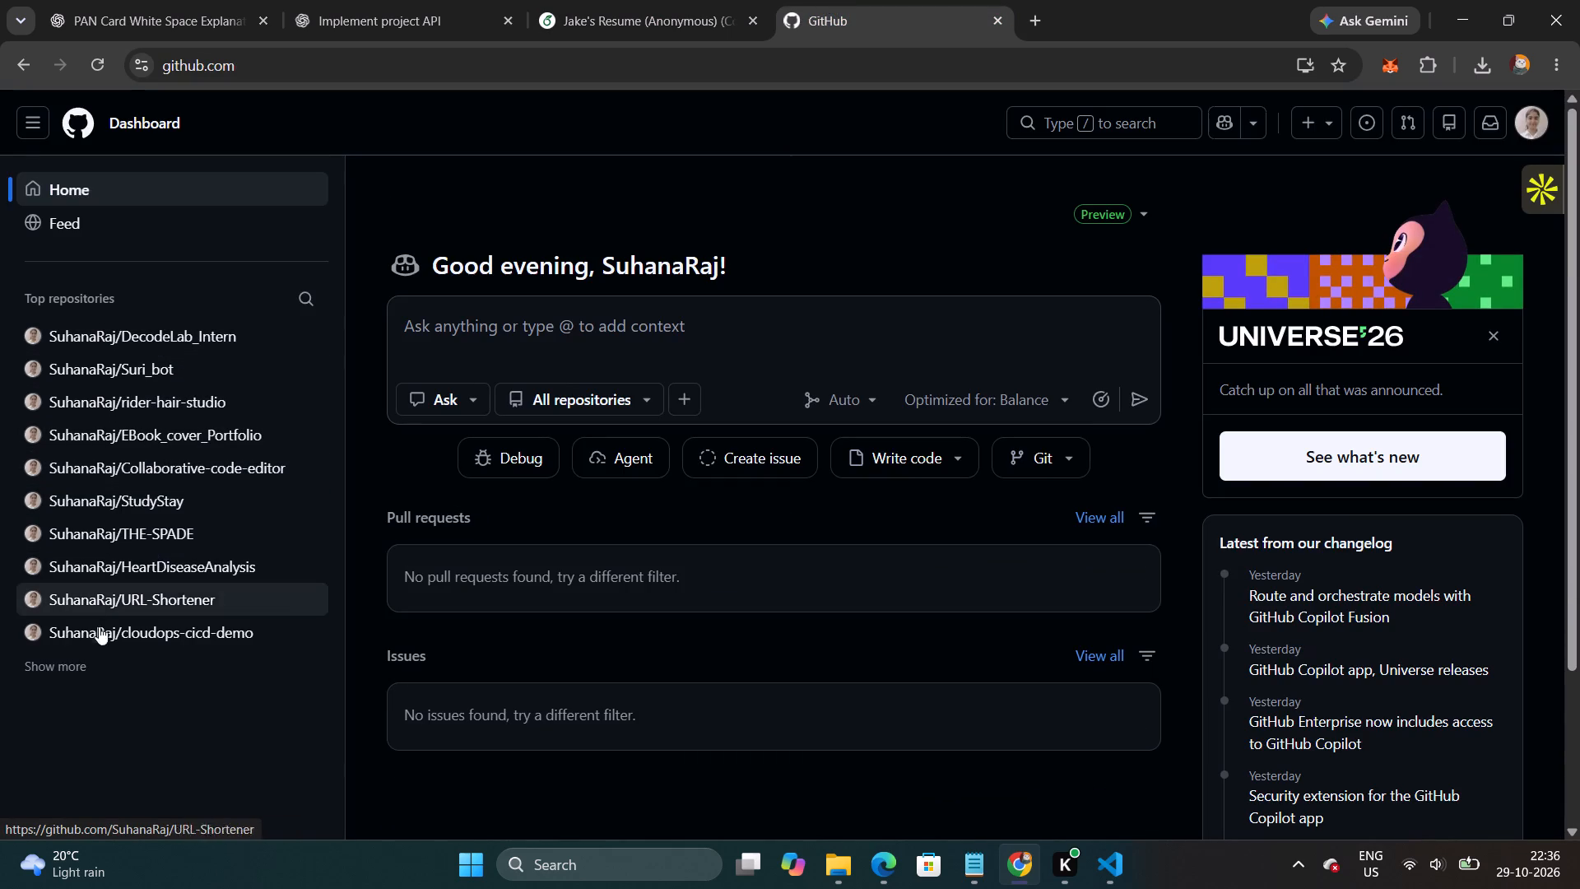
Find the PulseTrace repository among all repositories, open it and copy its HTTPS clone URL.
left_click(61, 671)
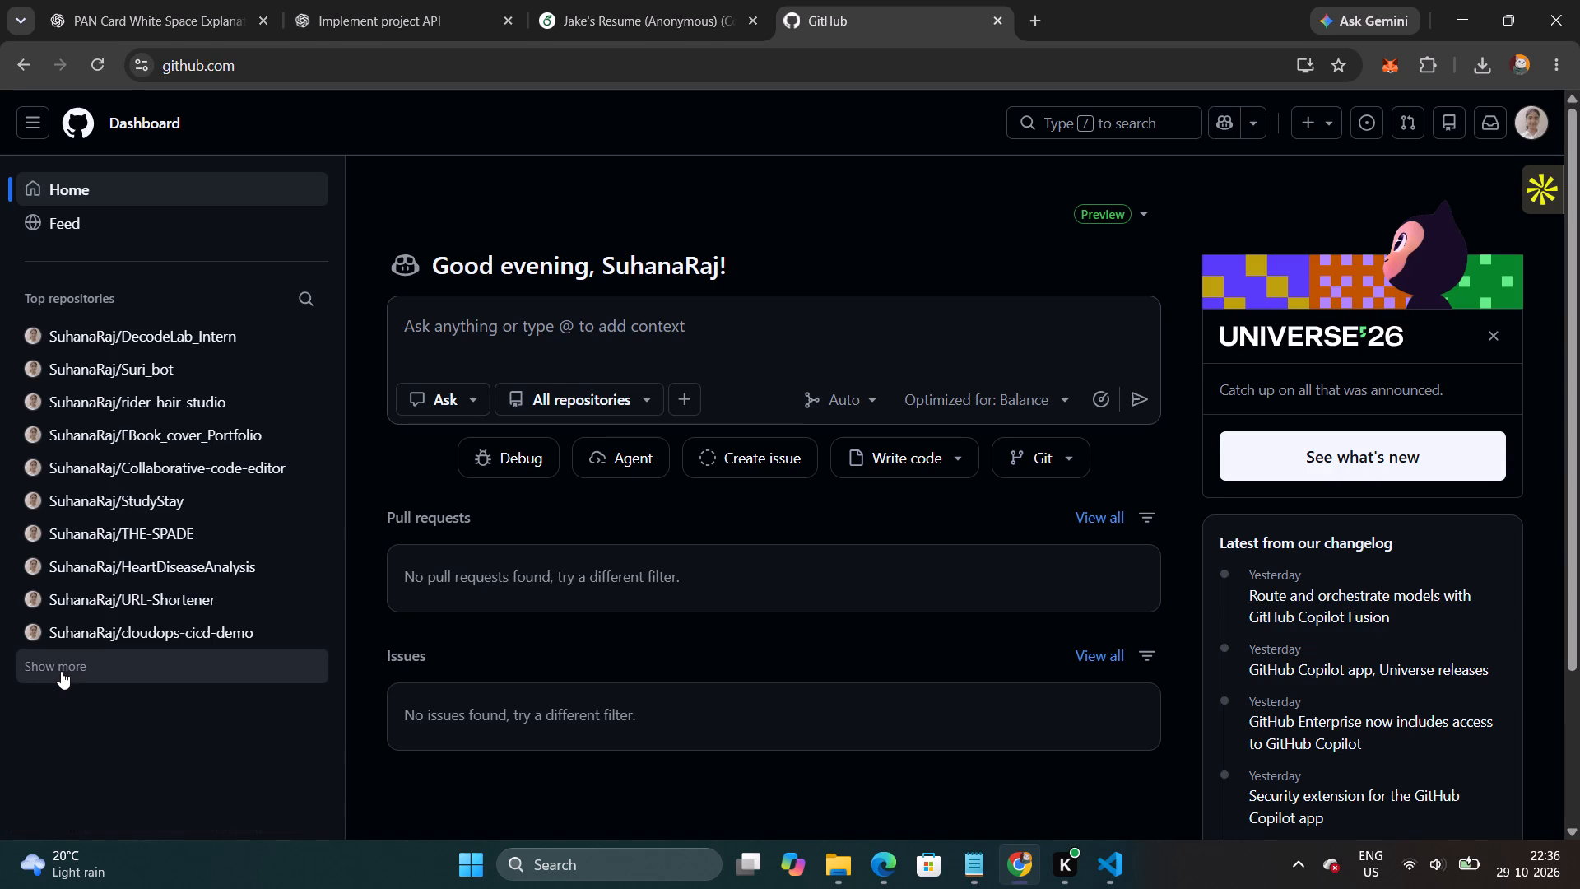
scroll(145, 575, "down", 1)
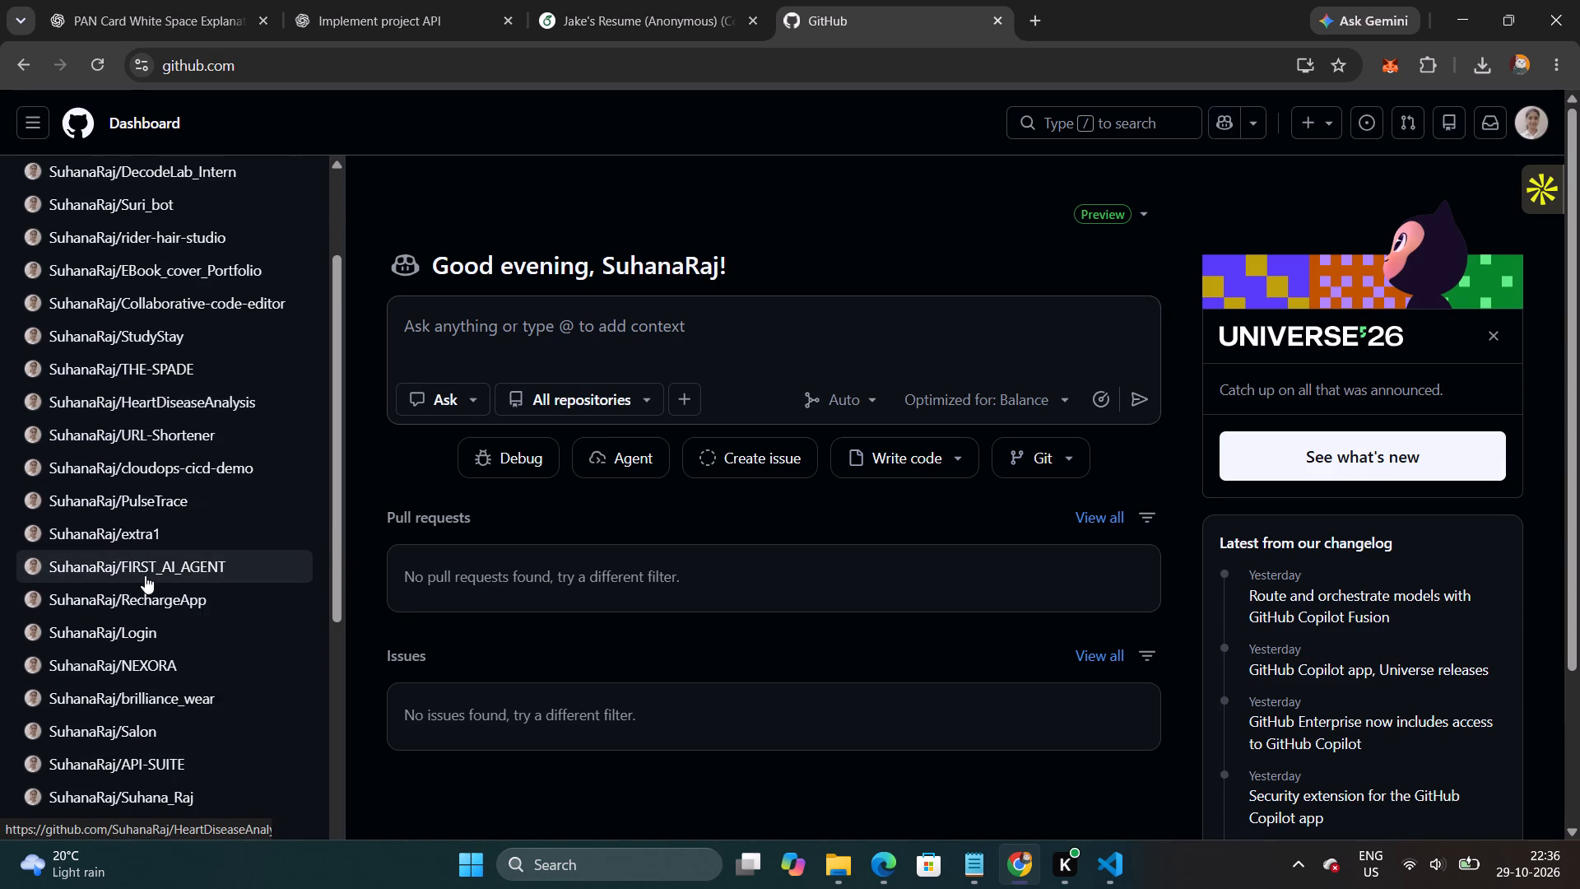
scroll(146, 477, "down", 1)
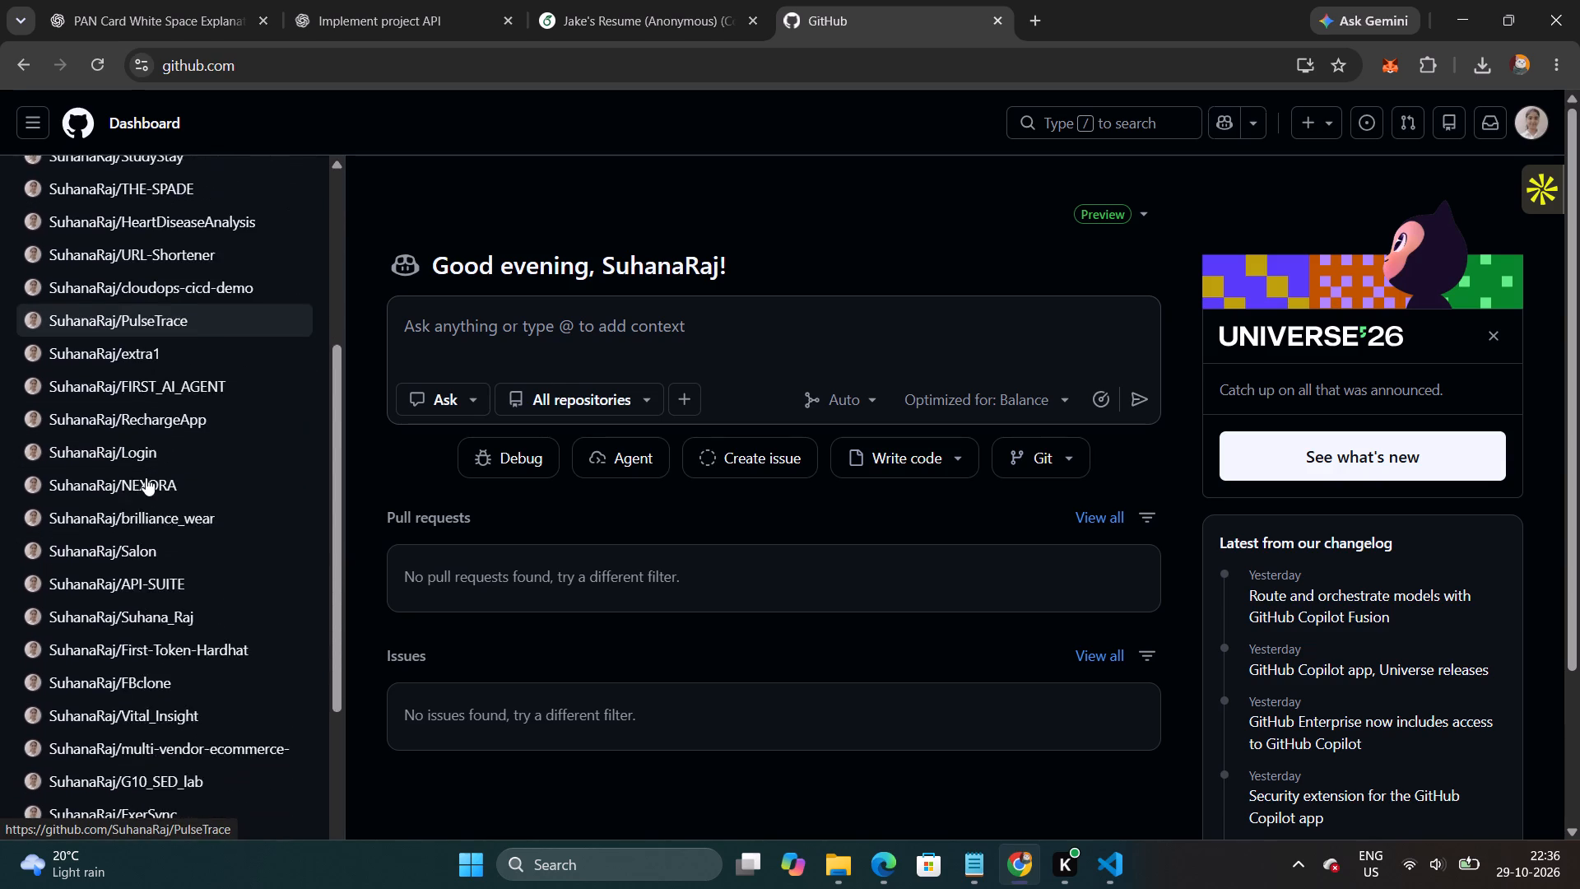
scroll(146, 477, "down", 4)
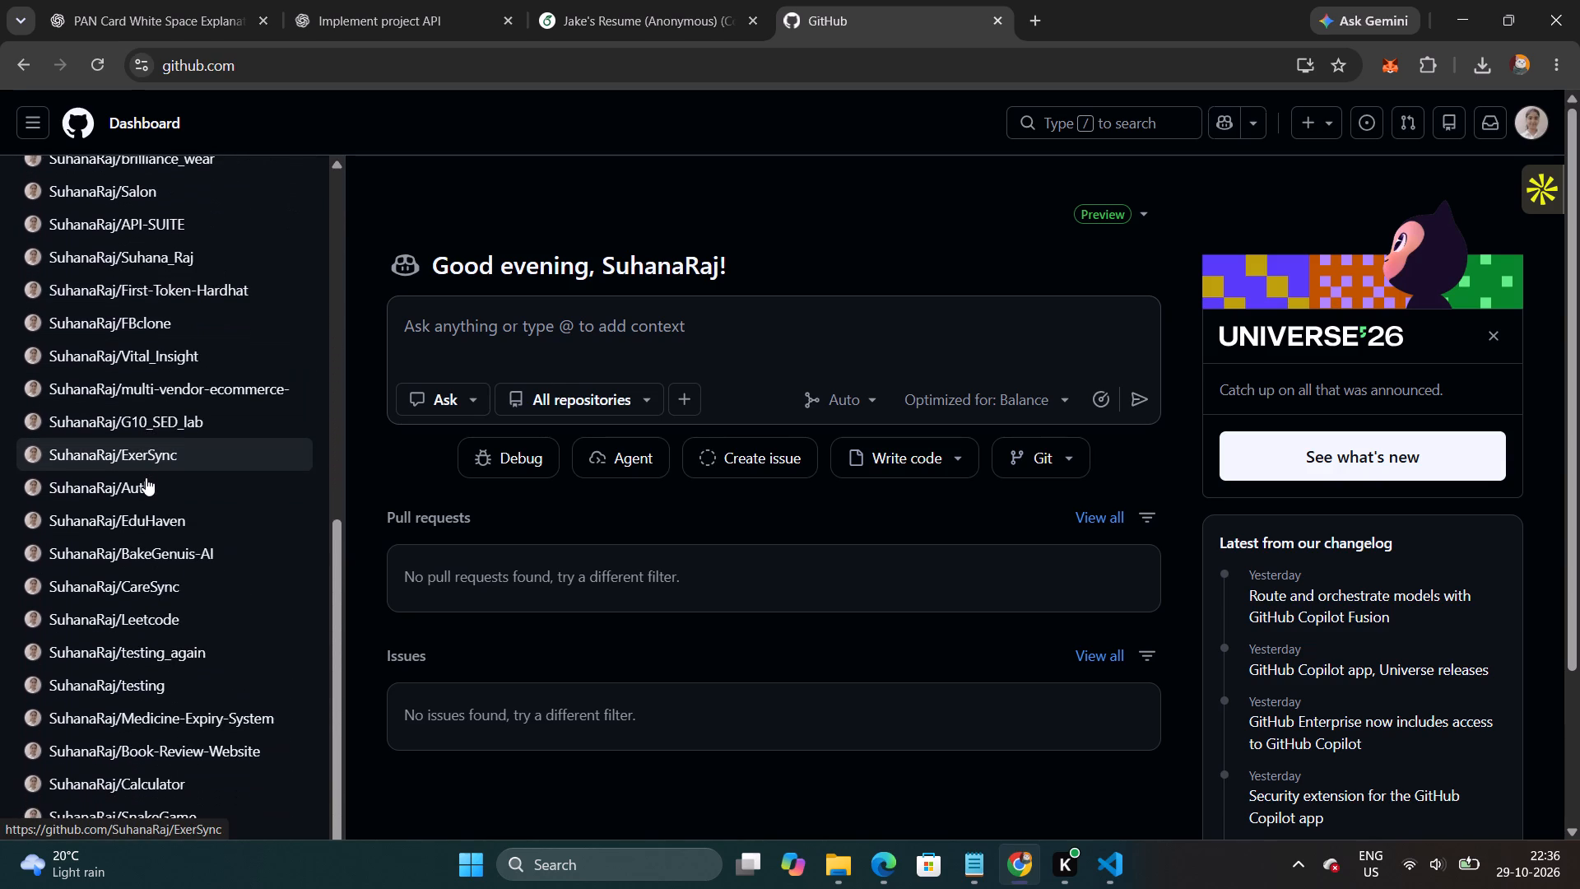
scroll(146, 477, "up", 7)
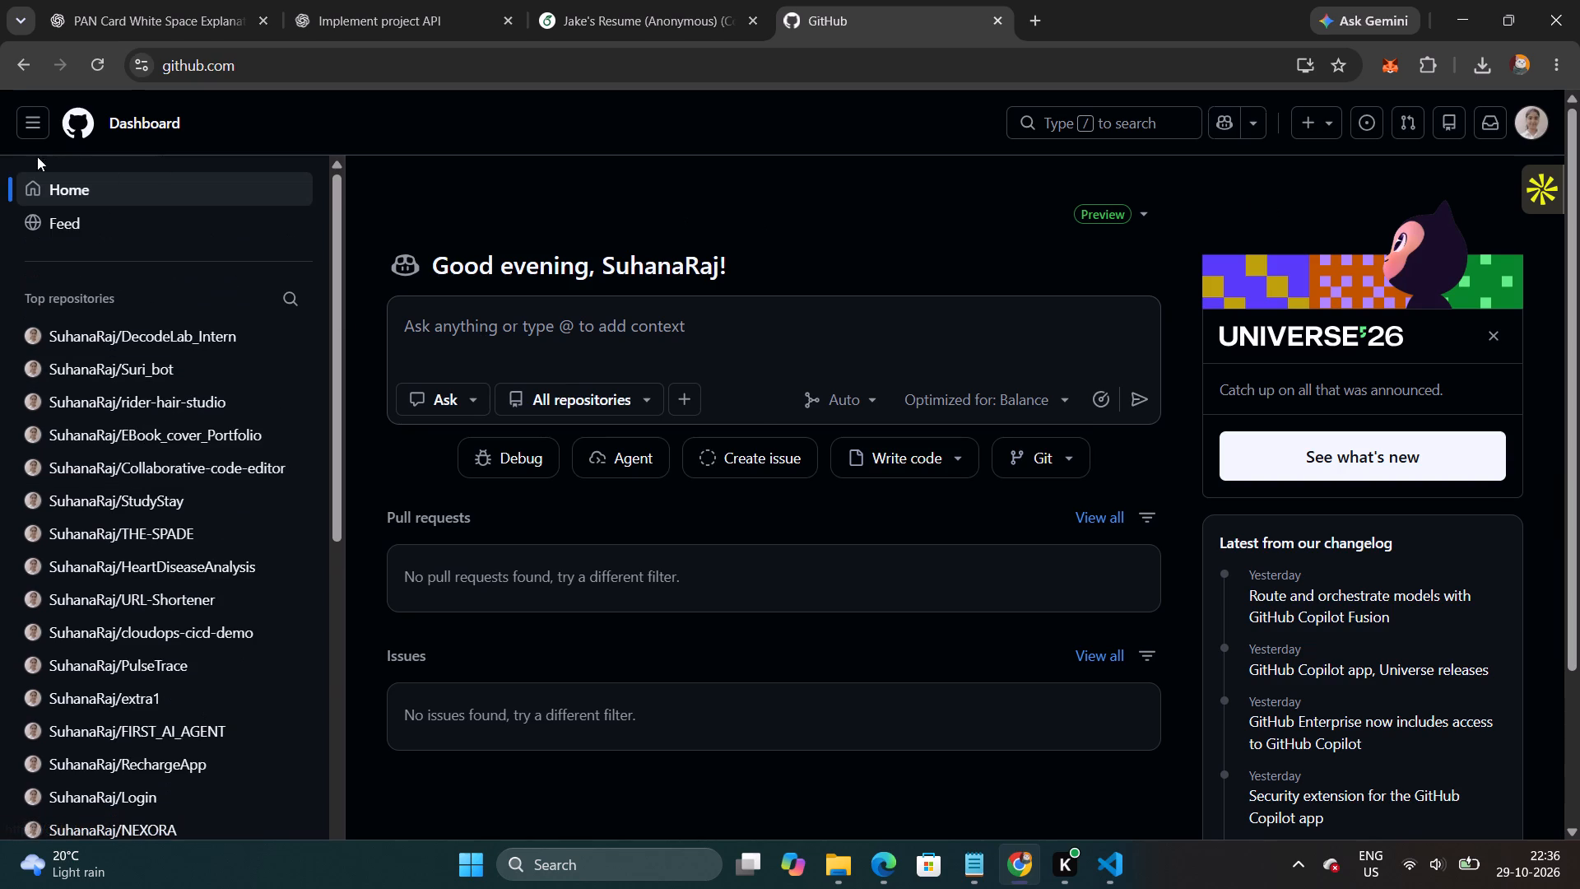
left_click(29, 115)
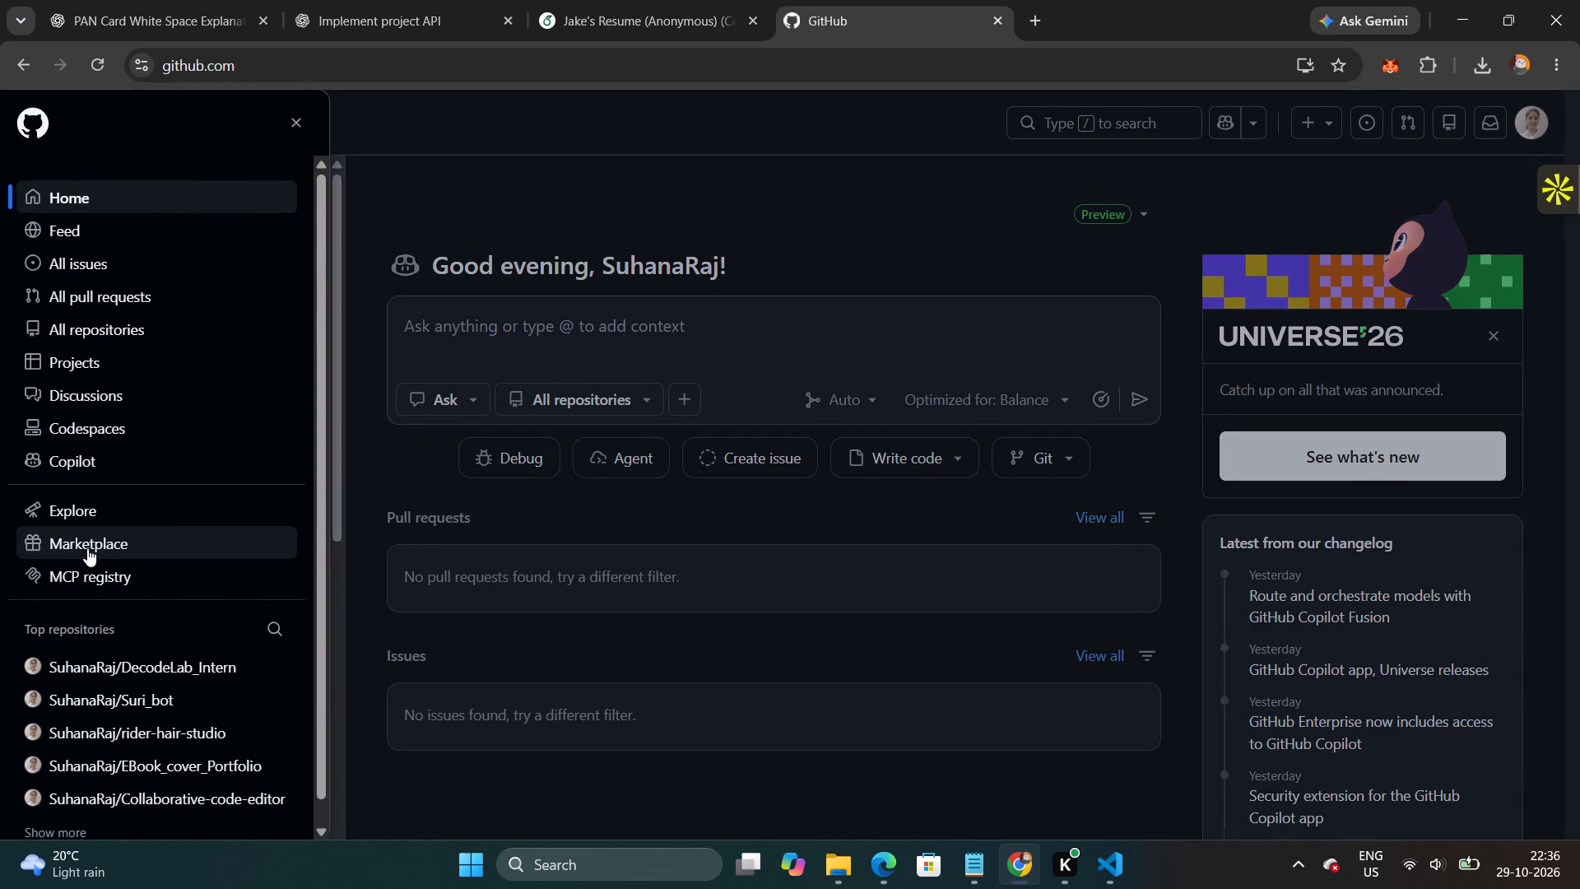
left_click(84, 333)
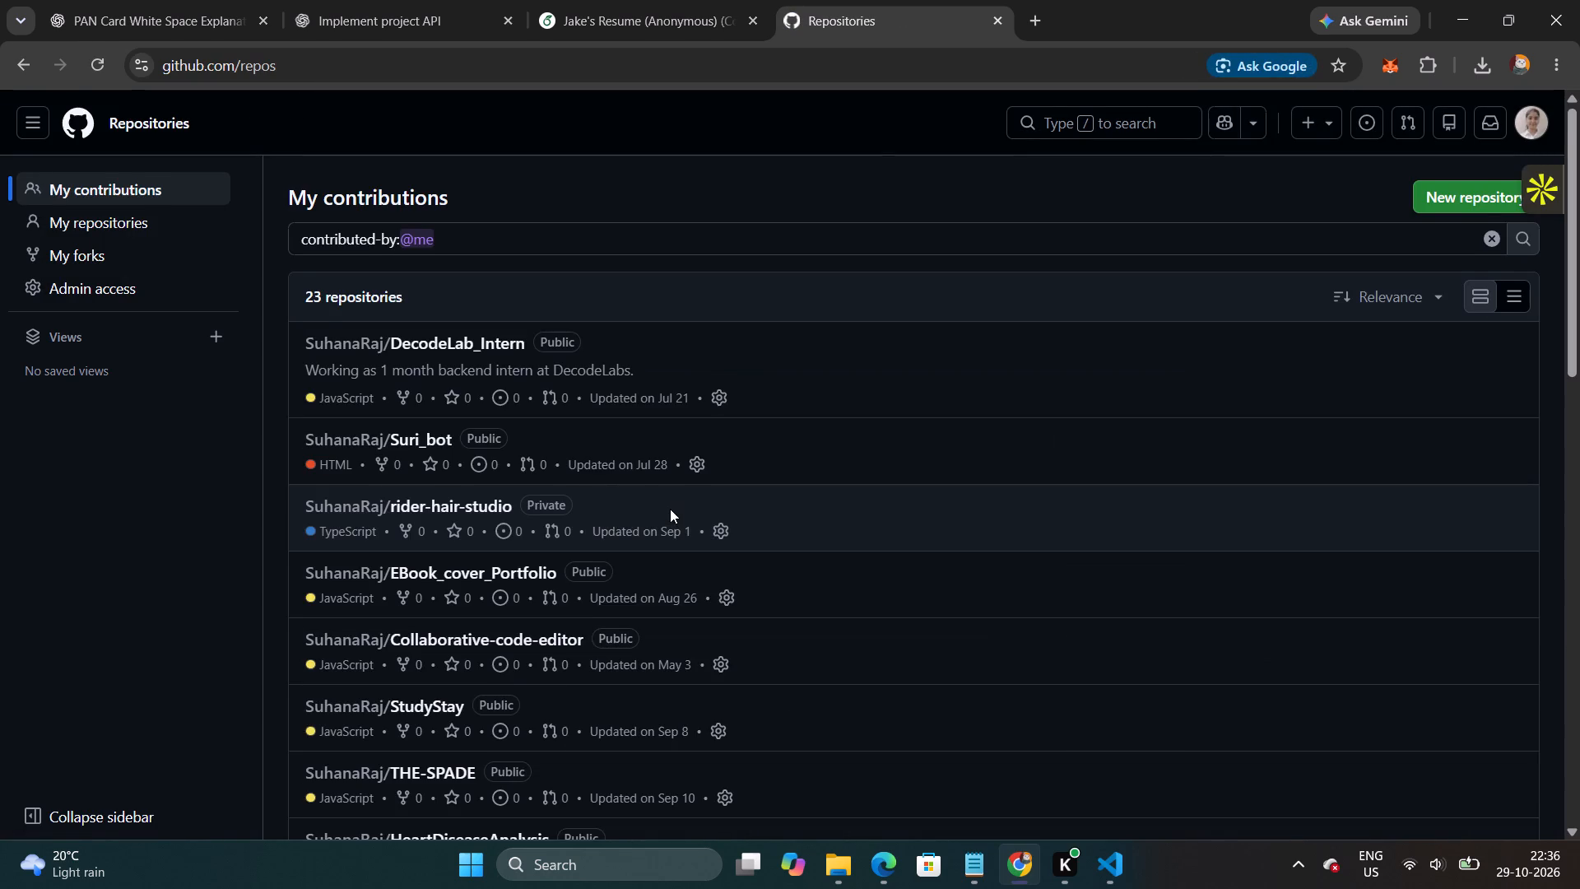
scroll(670, 509, "down", 3)
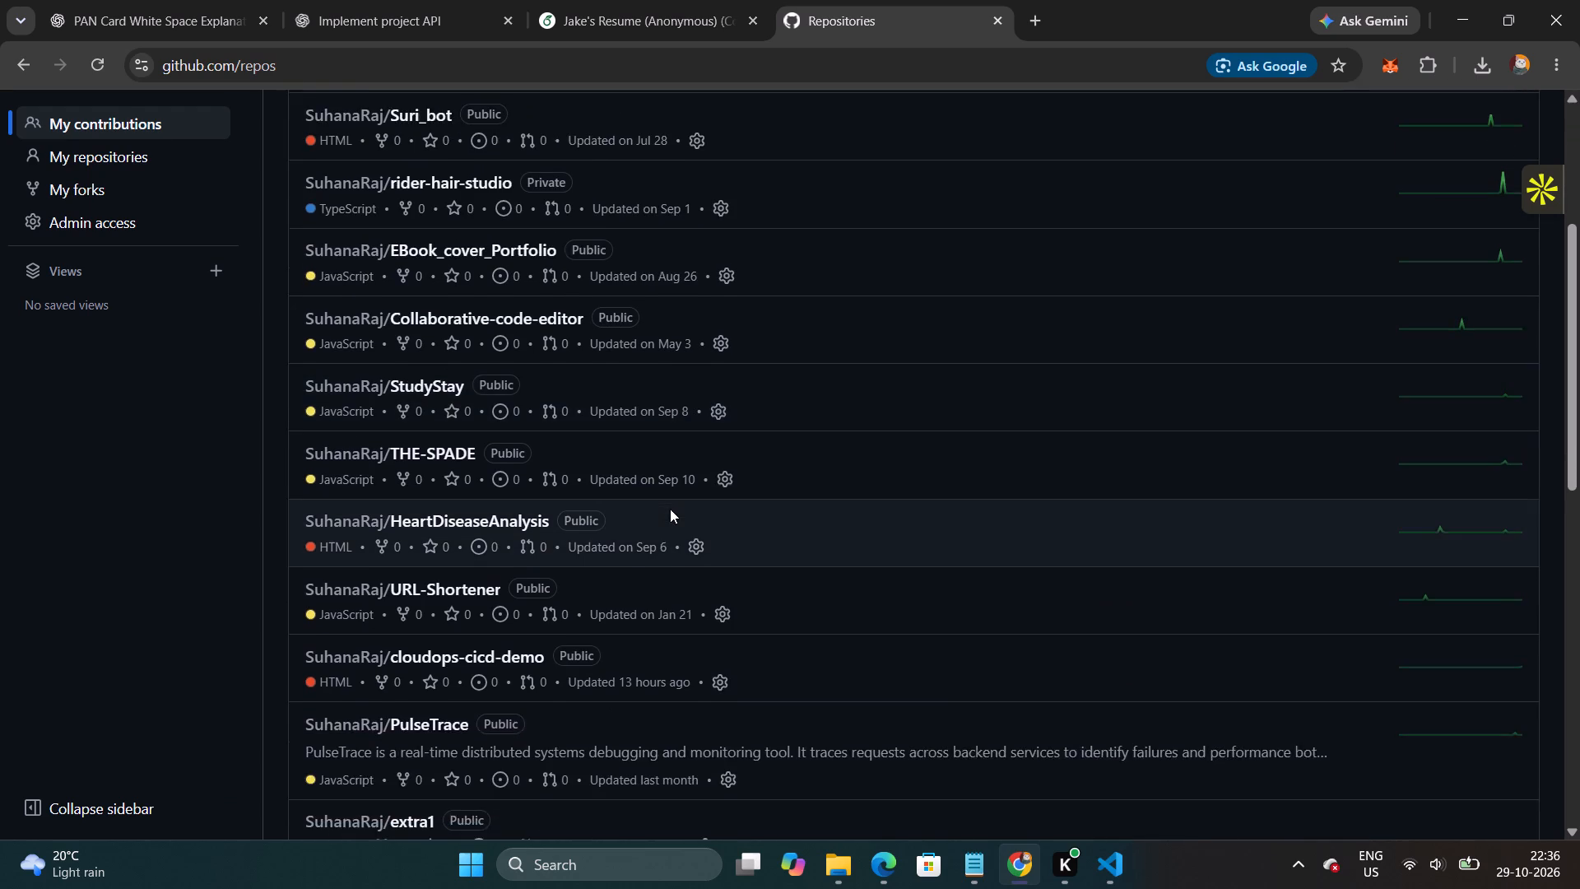
scroll(670, 509, "down", 2)
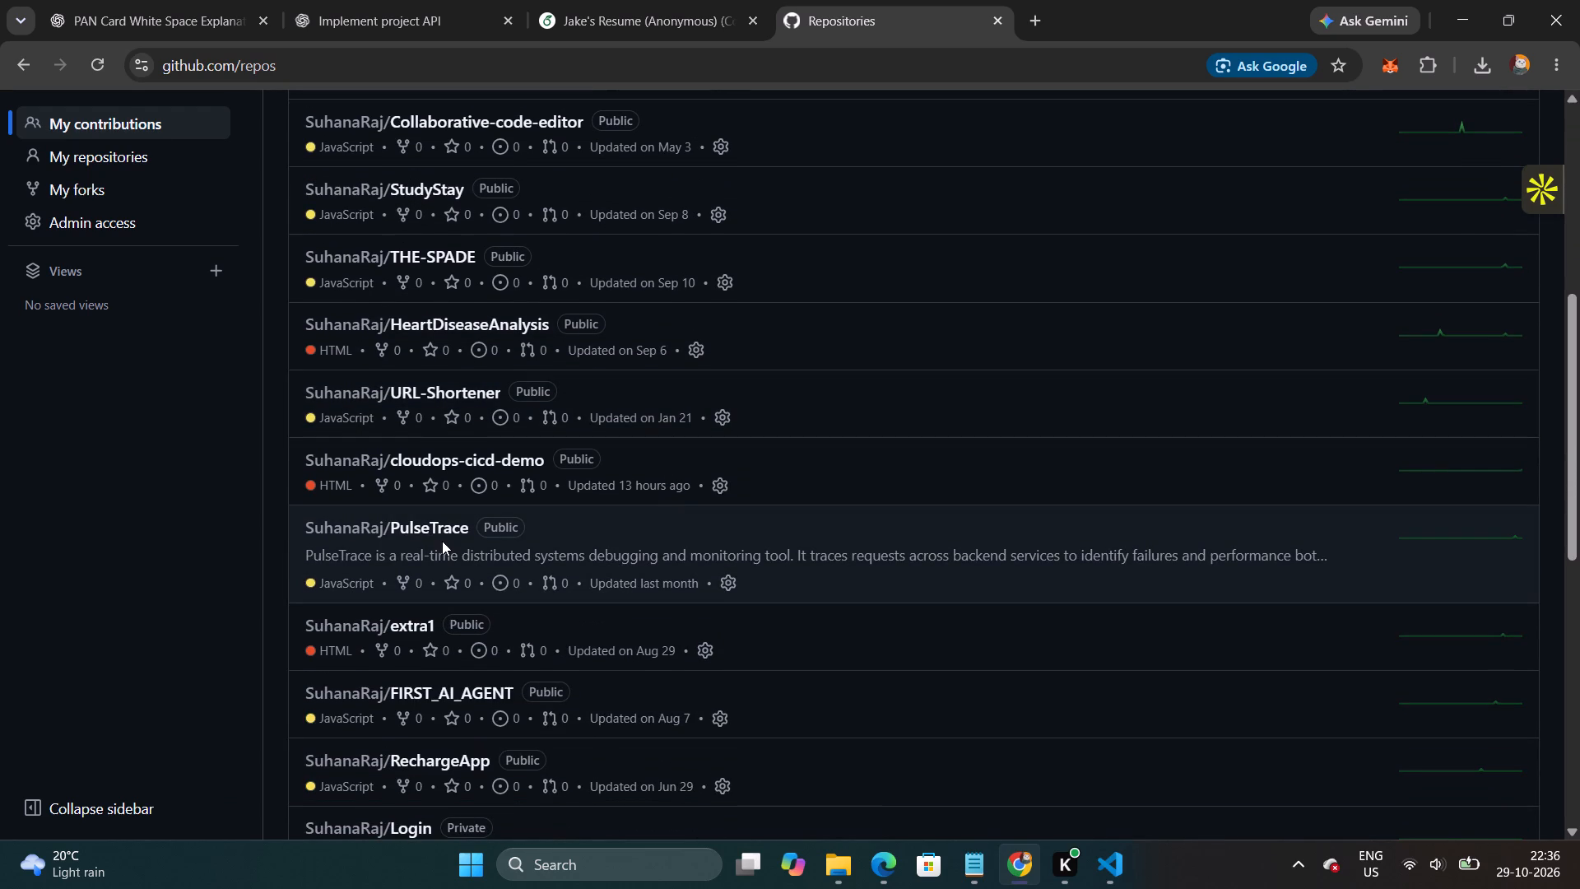
left_click(434, 528)
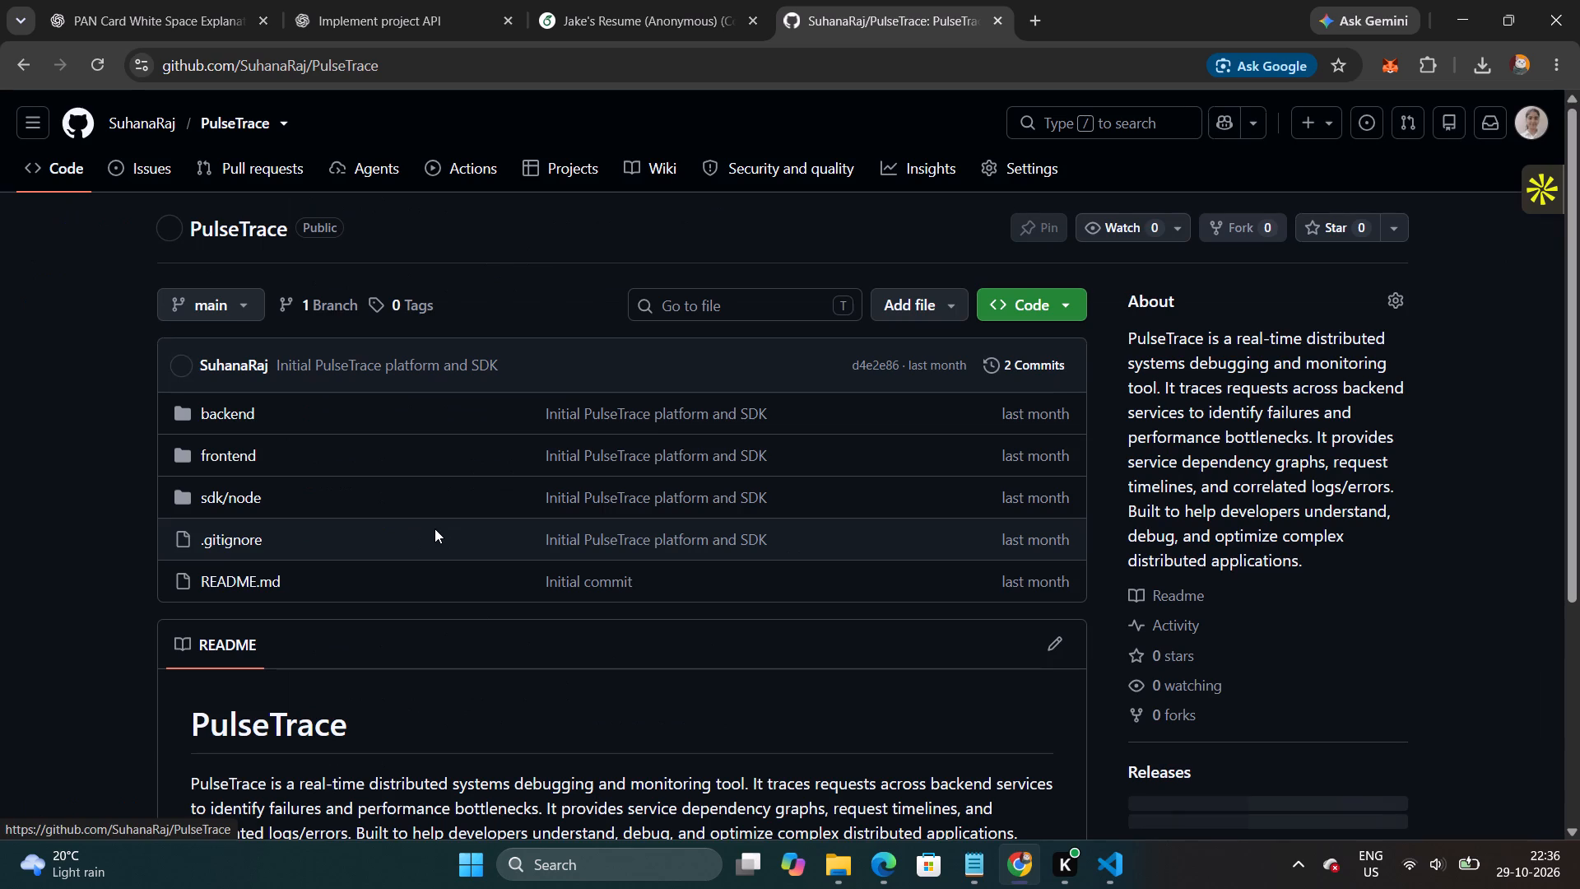
left_click(1020, 298)
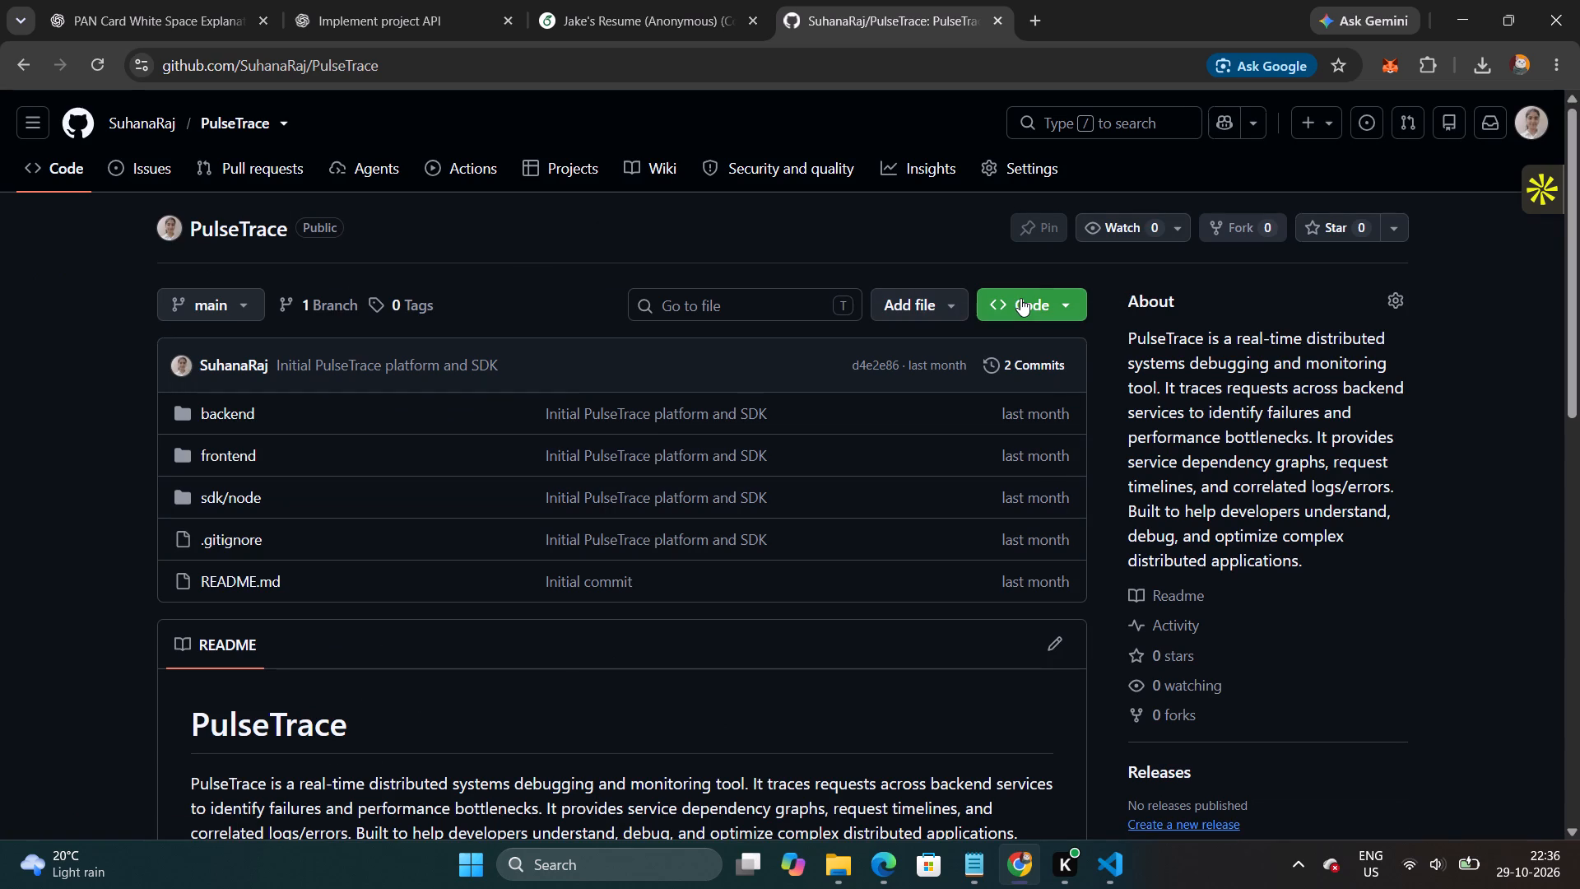
left_click(1053, 479)
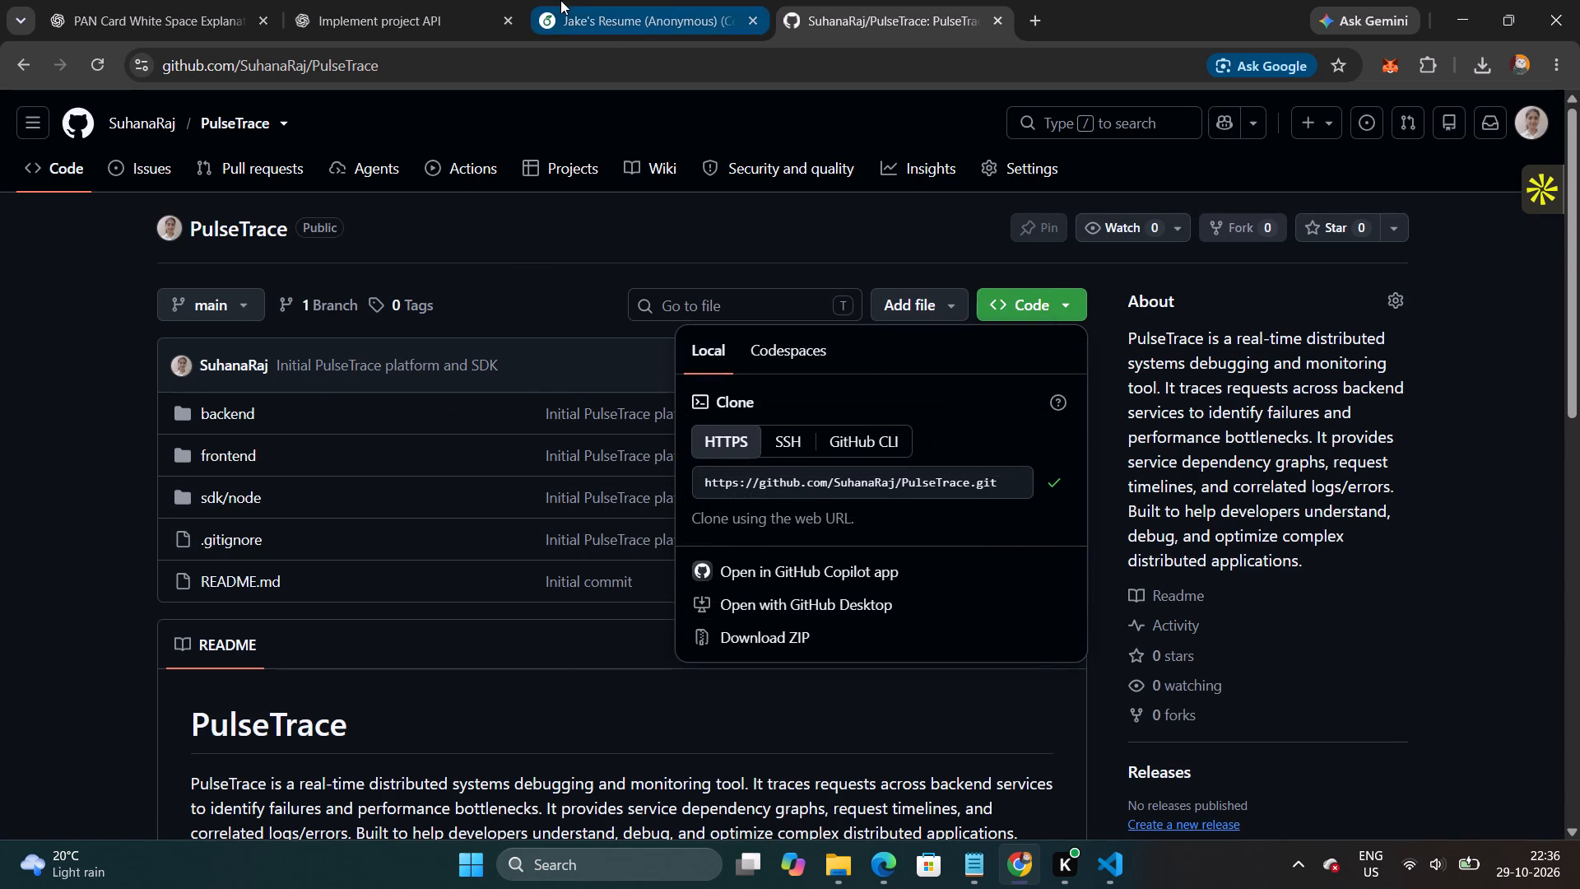
left_click(606, 9)
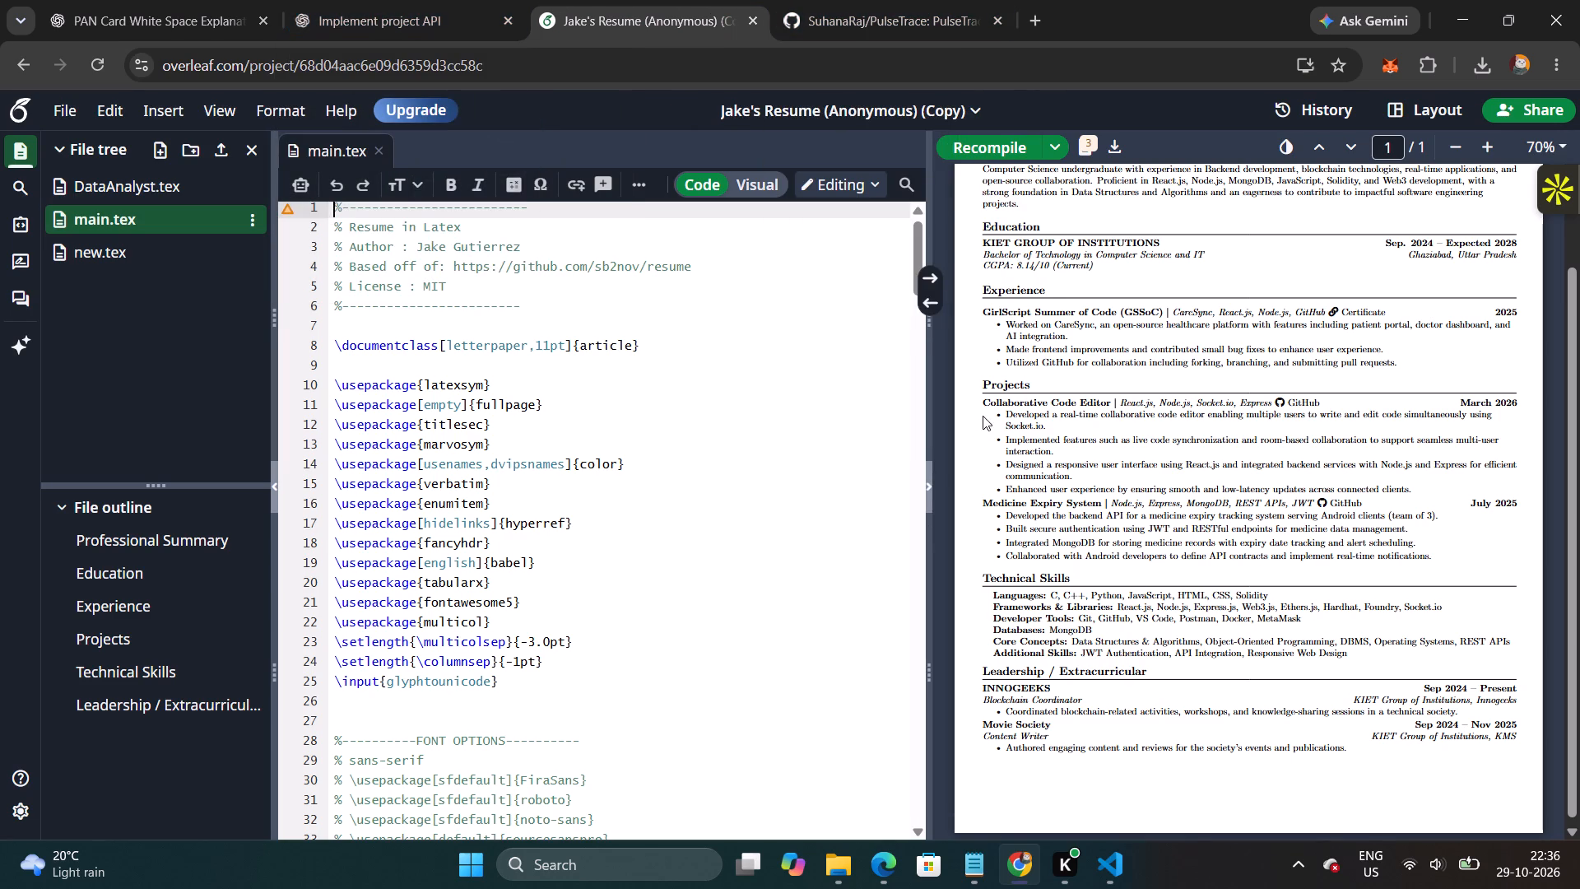
left_click_drag(983, 398, 1162, 478)
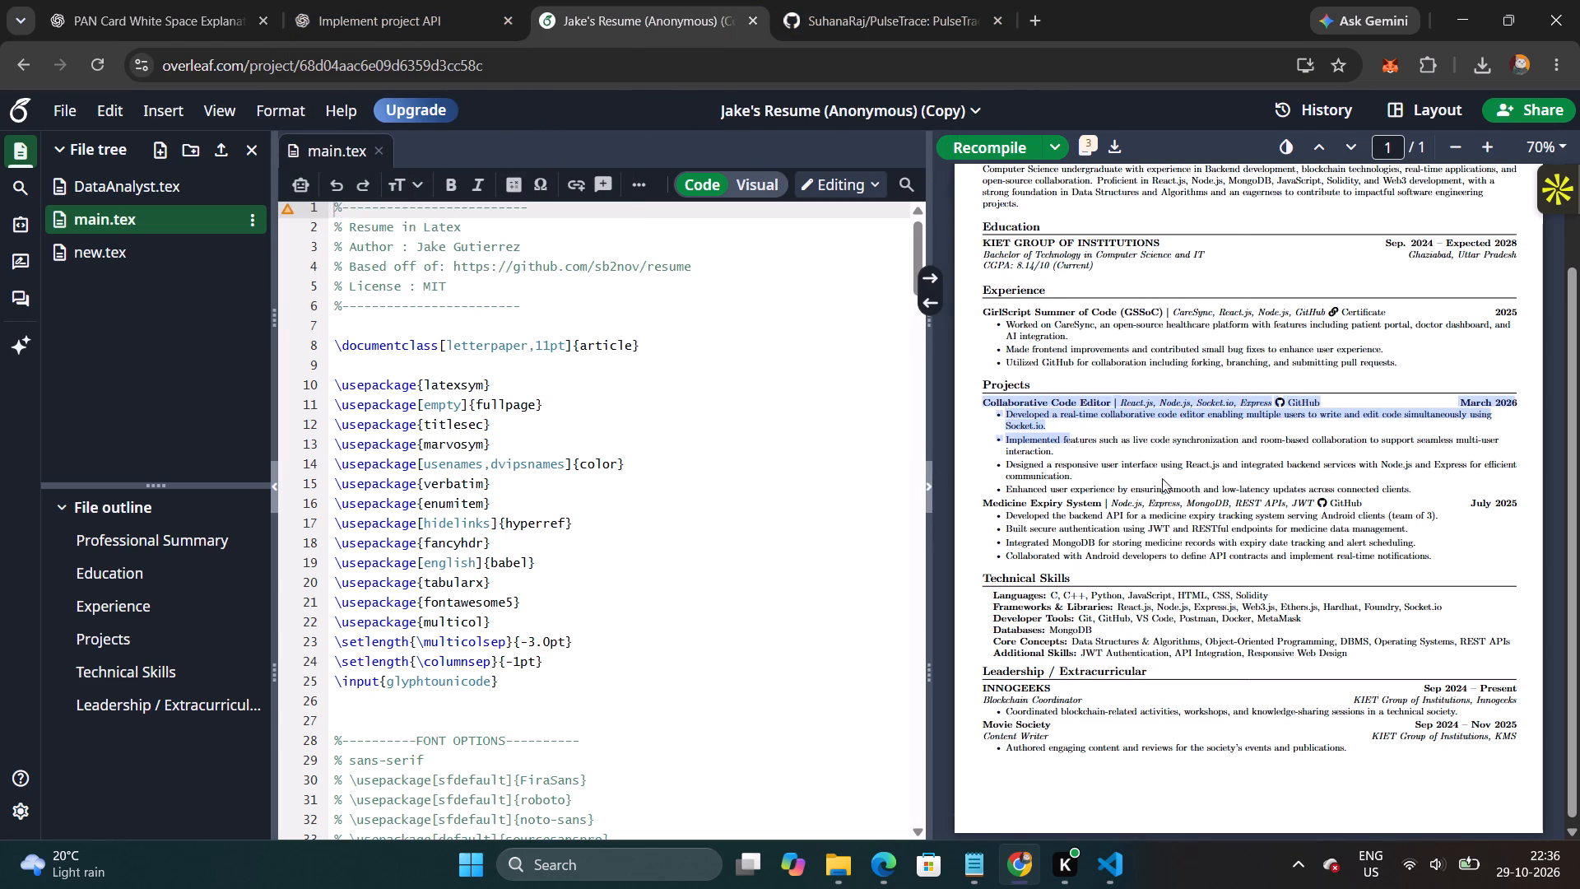
left_click_drag(1162, 478, 1415, 490)
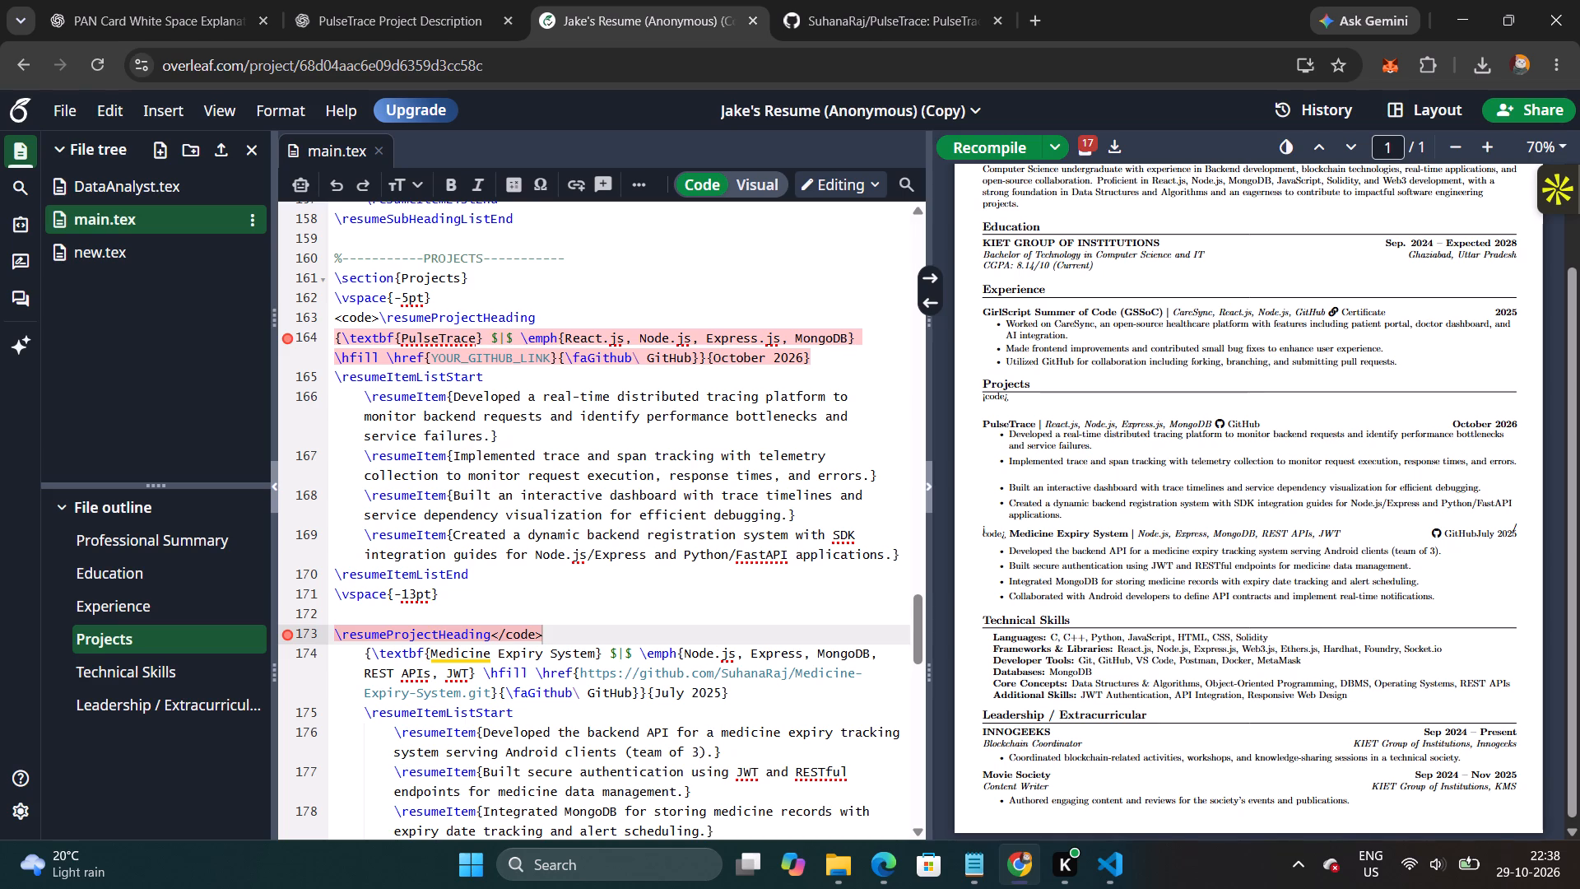
Replace YOUR_GITHUB_LINK in the PulseTrace heading with the HTTPS clone URL copied from its GitHub repository, and recompile the resume.
left_click(867, 20)
left_click(1053, 482)
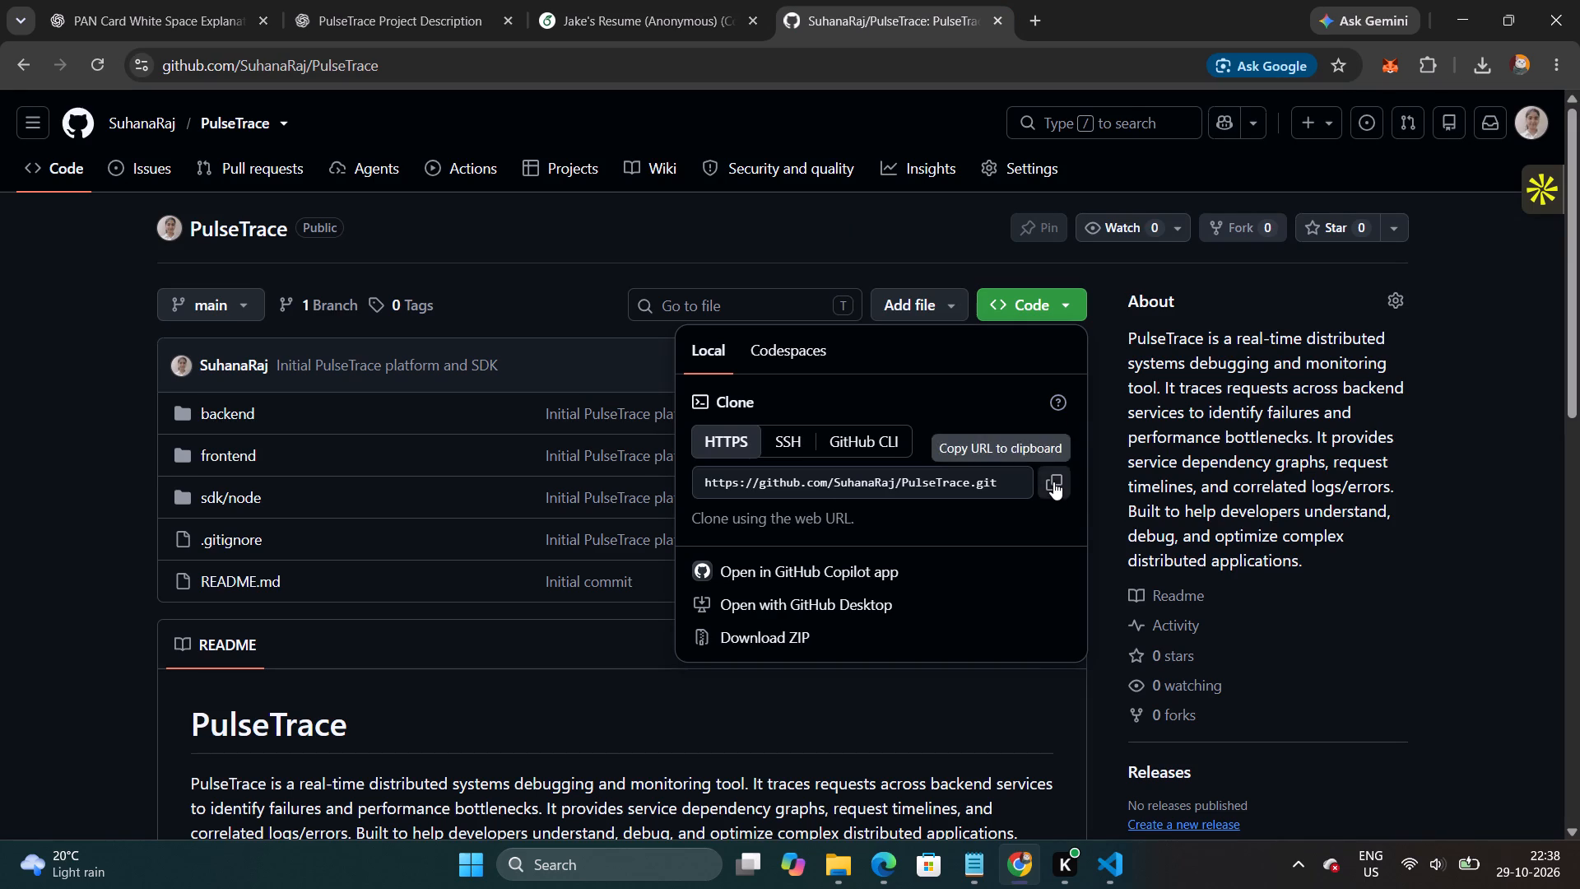
left_click(567, 22)
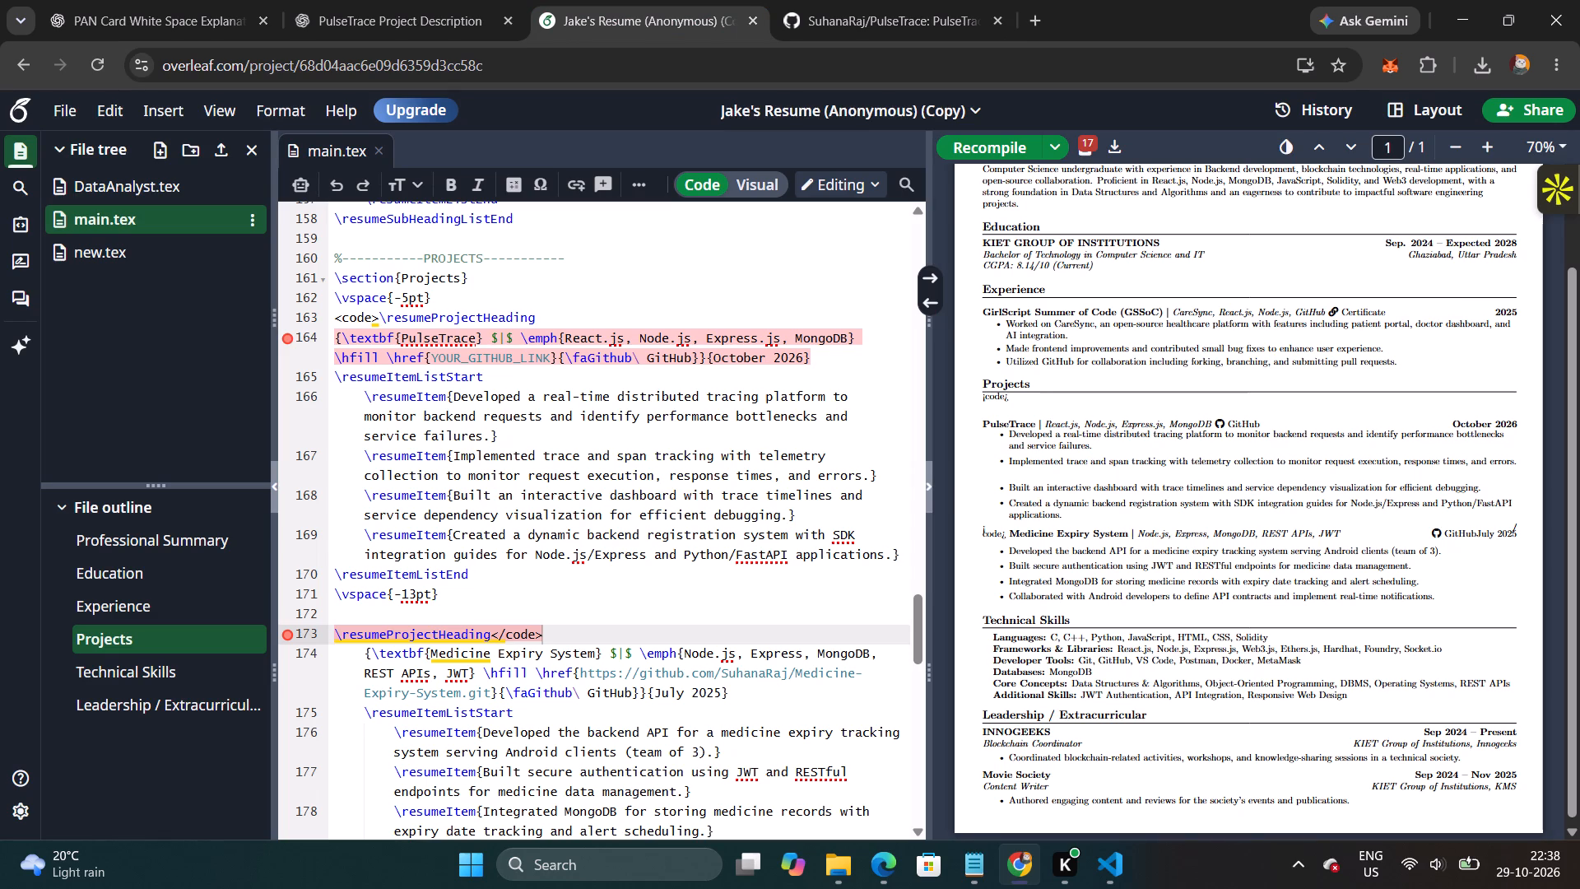
left_click_drag(430, 354, 550, 361)
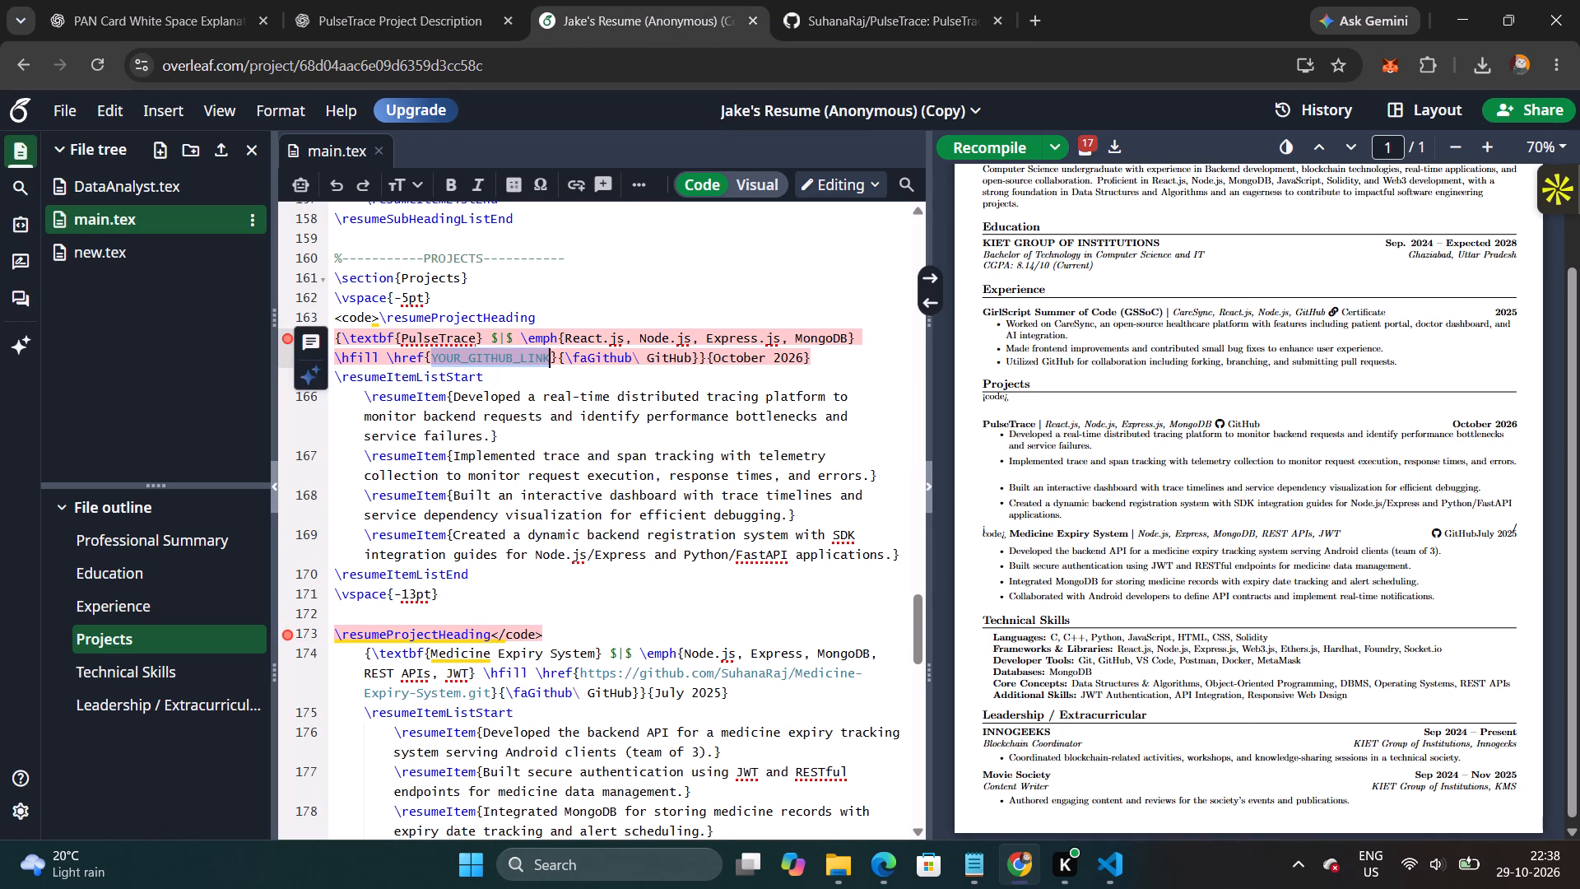
key("ctrl+v")
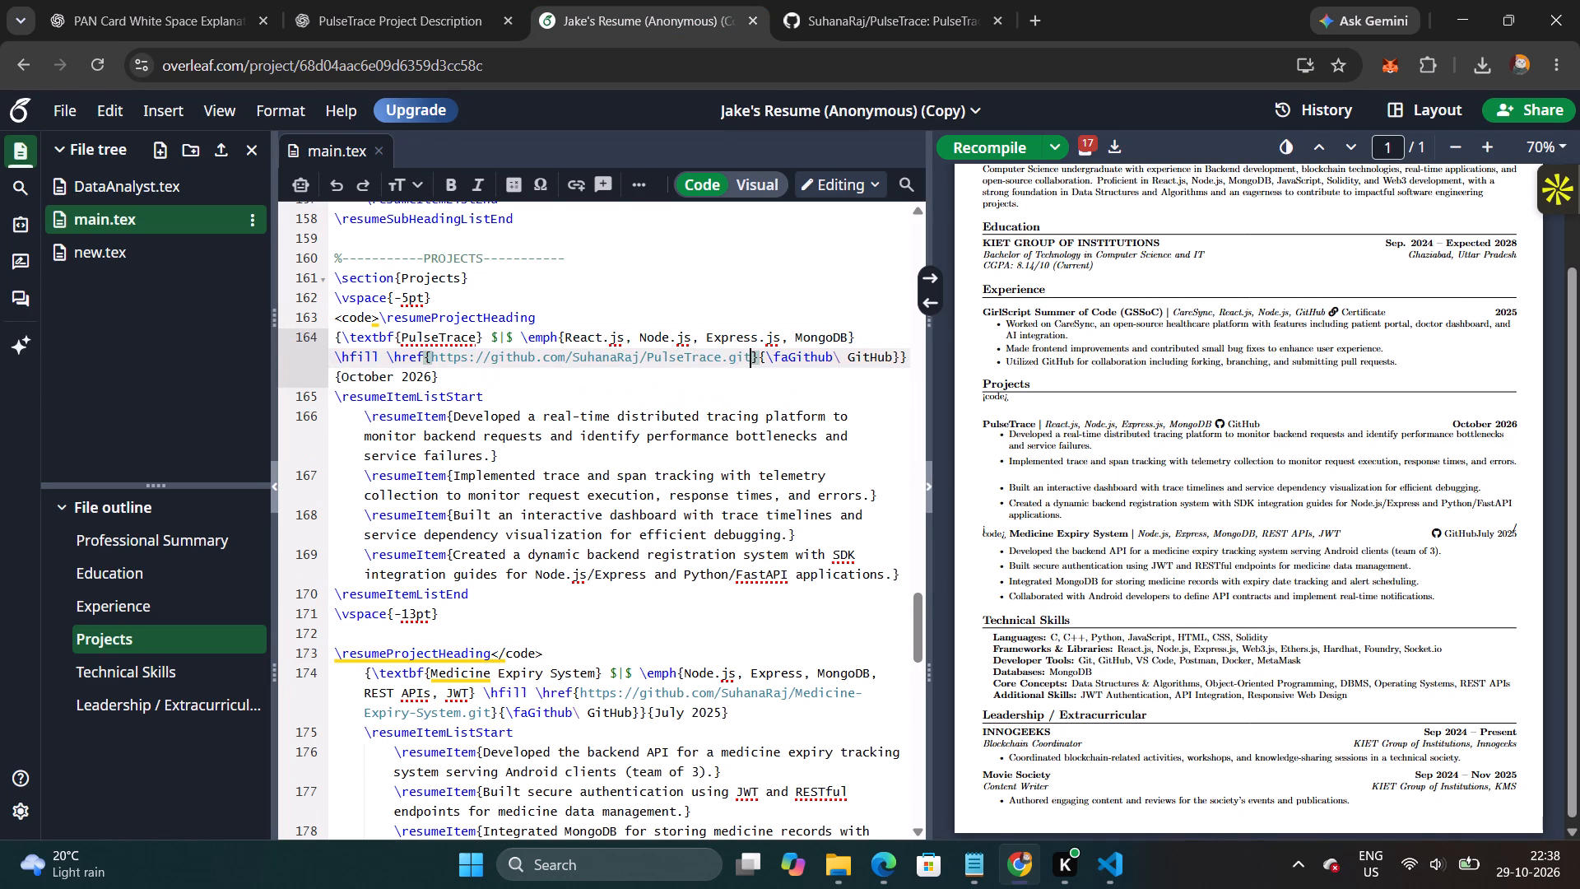
left_click(624, 477)
left_click(1002, 145)
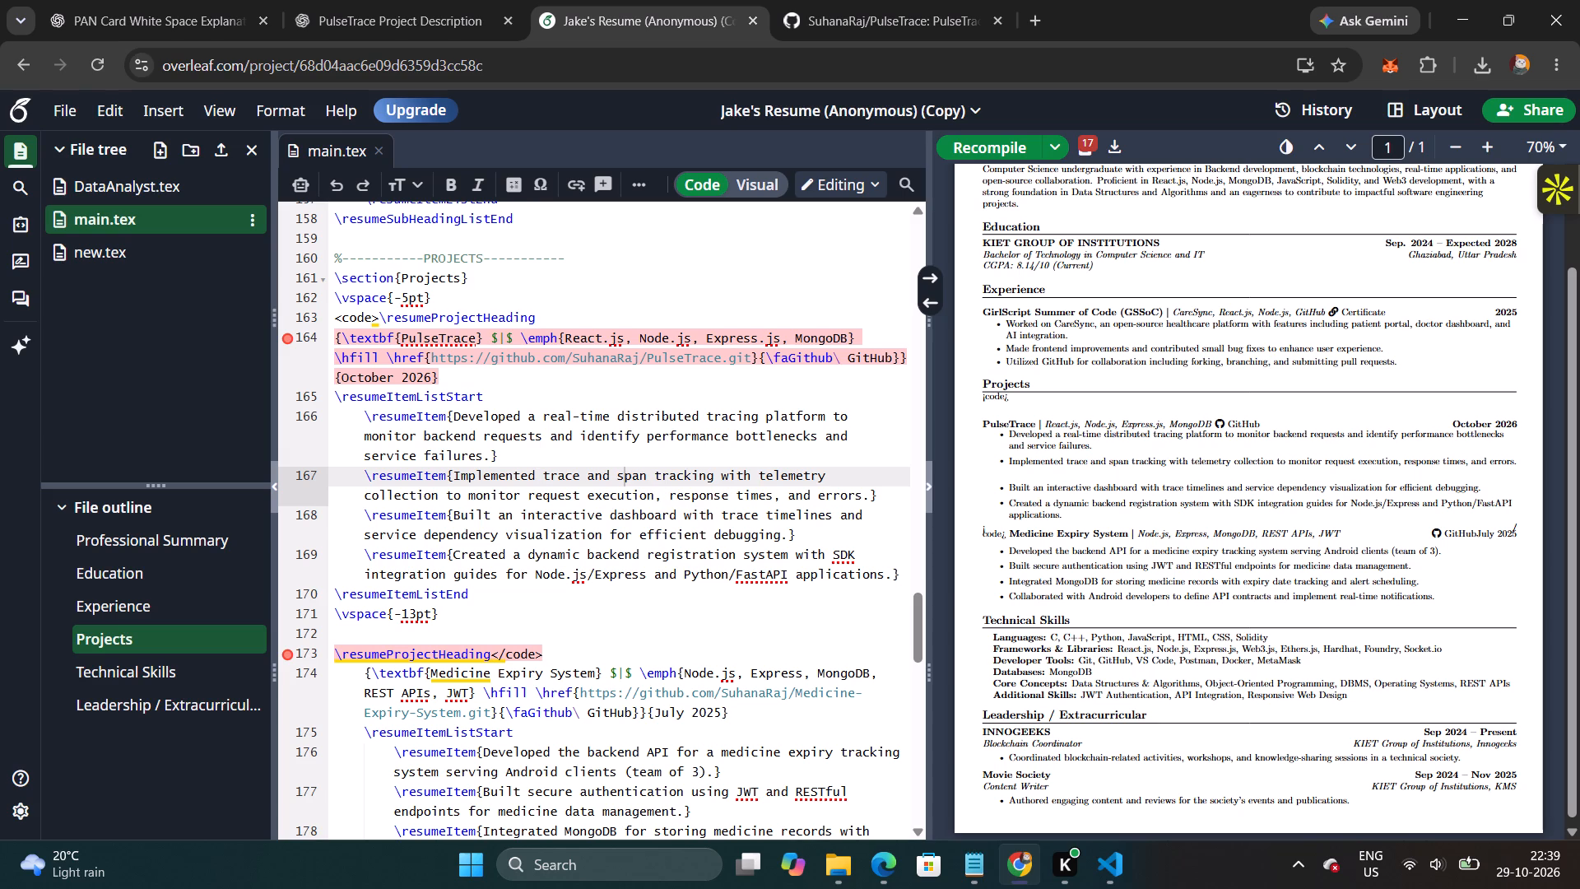
Open the compile logs to examine the errors reported for main.tex.
scroll(538, 421, "down", 1)
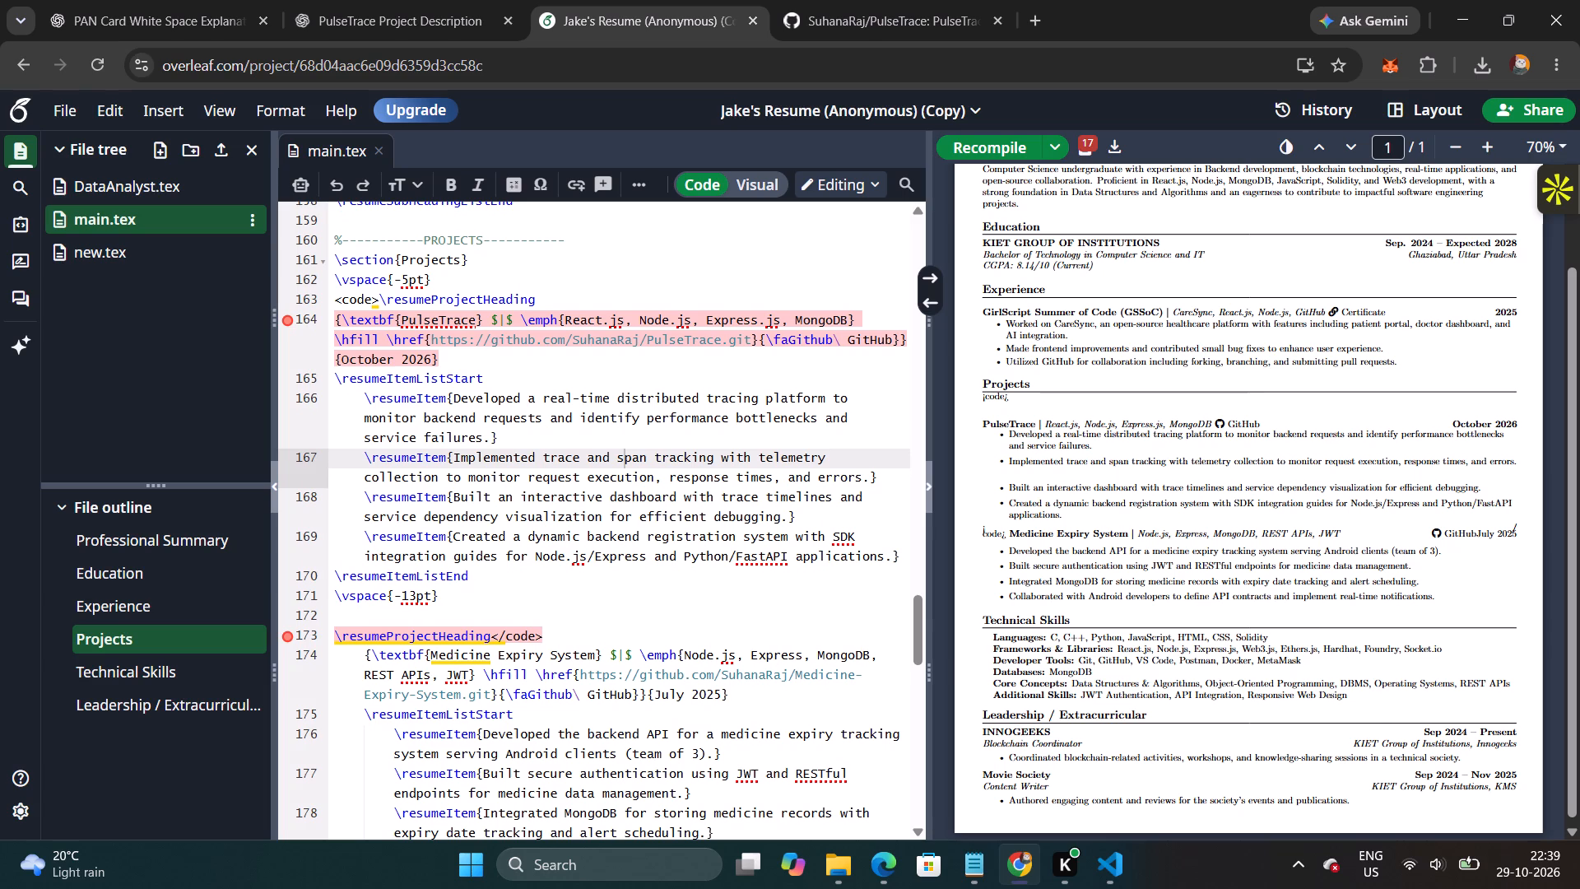
scroll(538, 421, "down", 1)
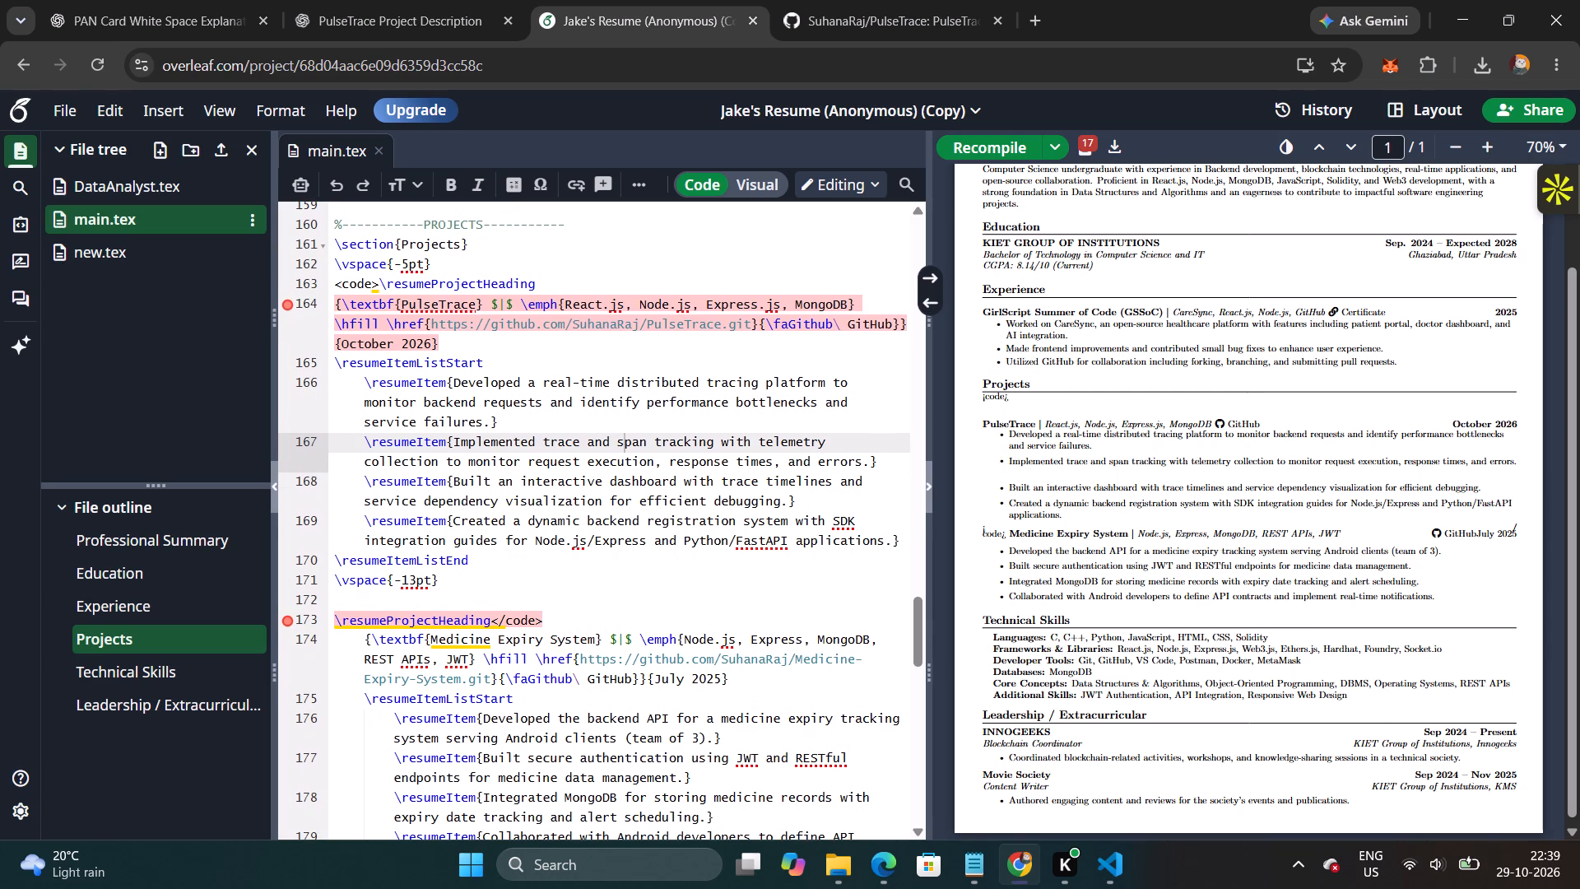
left_click(1086, 156)
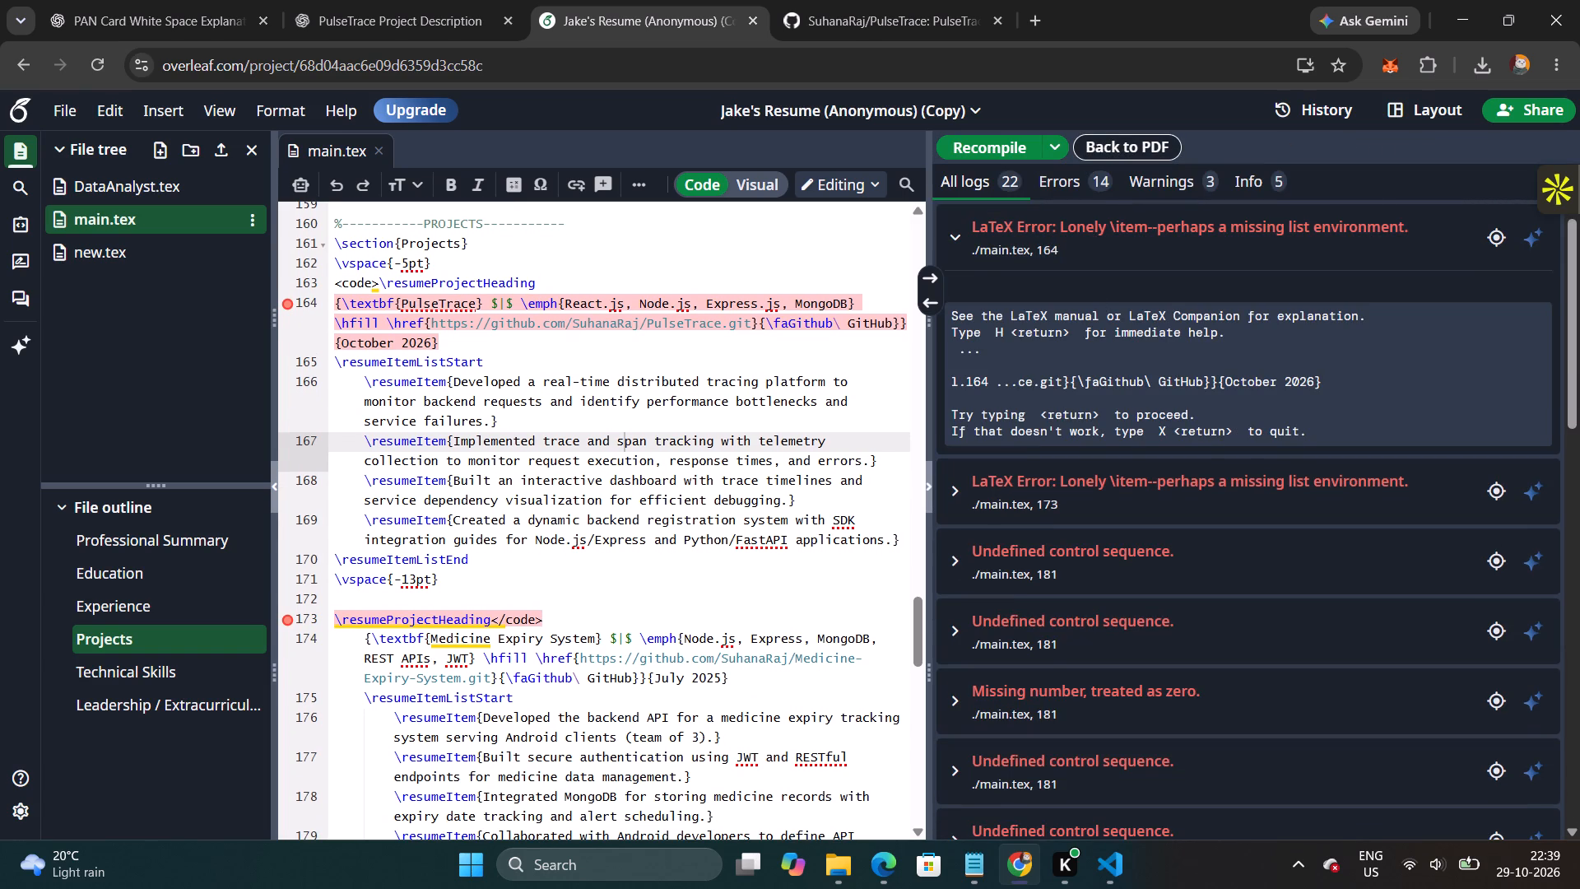
Leave the compile logs and examine the Projects section in the resume's PDF preview.
left_click(978, 182)
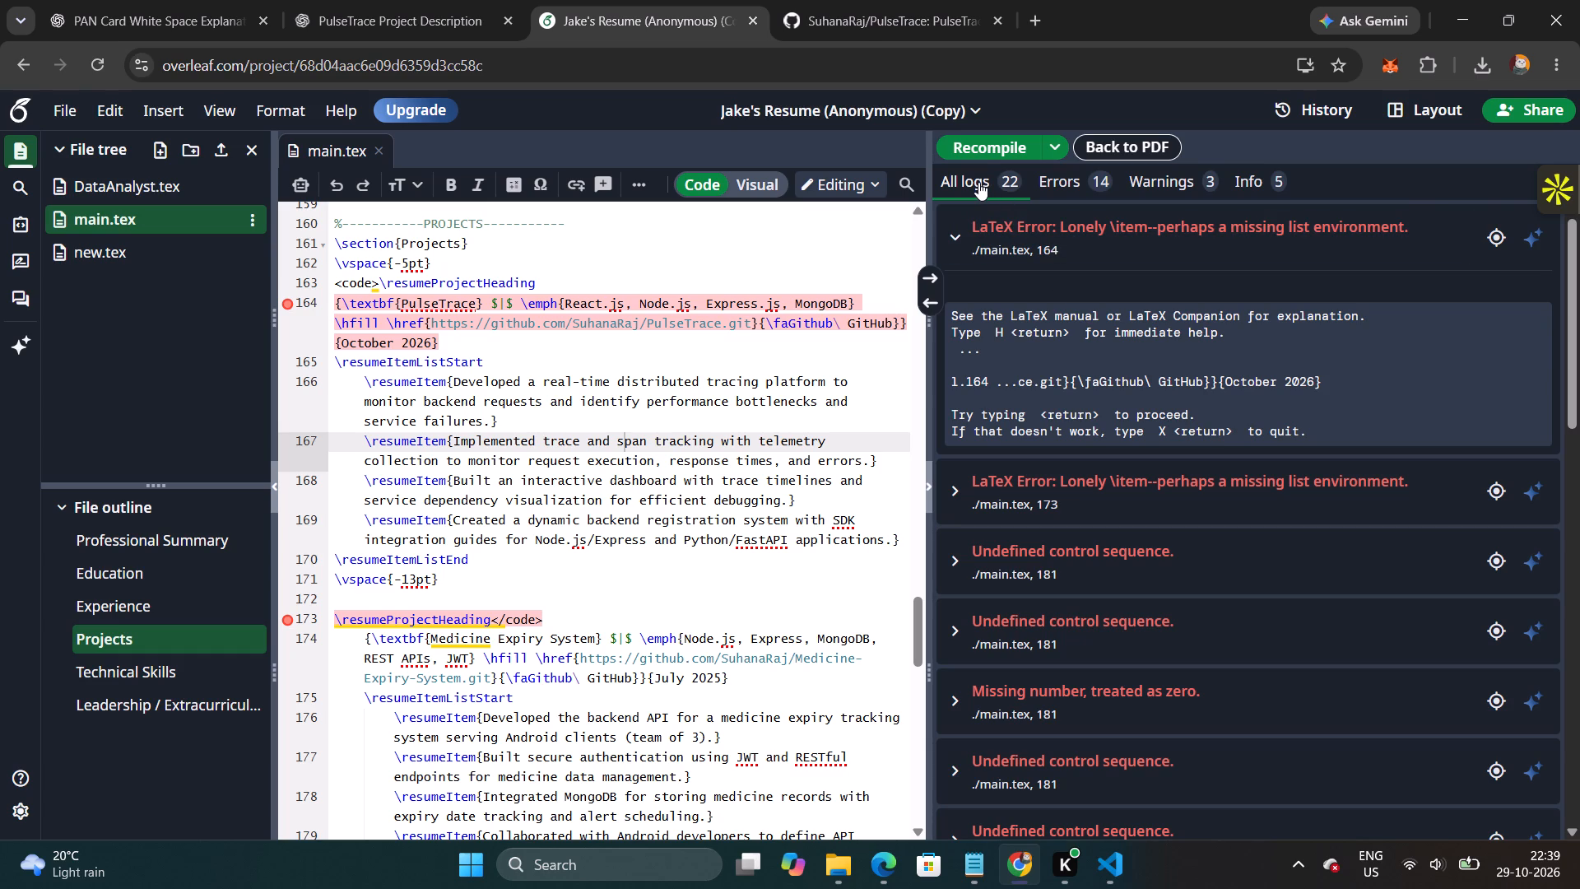
left_click(978, 182)
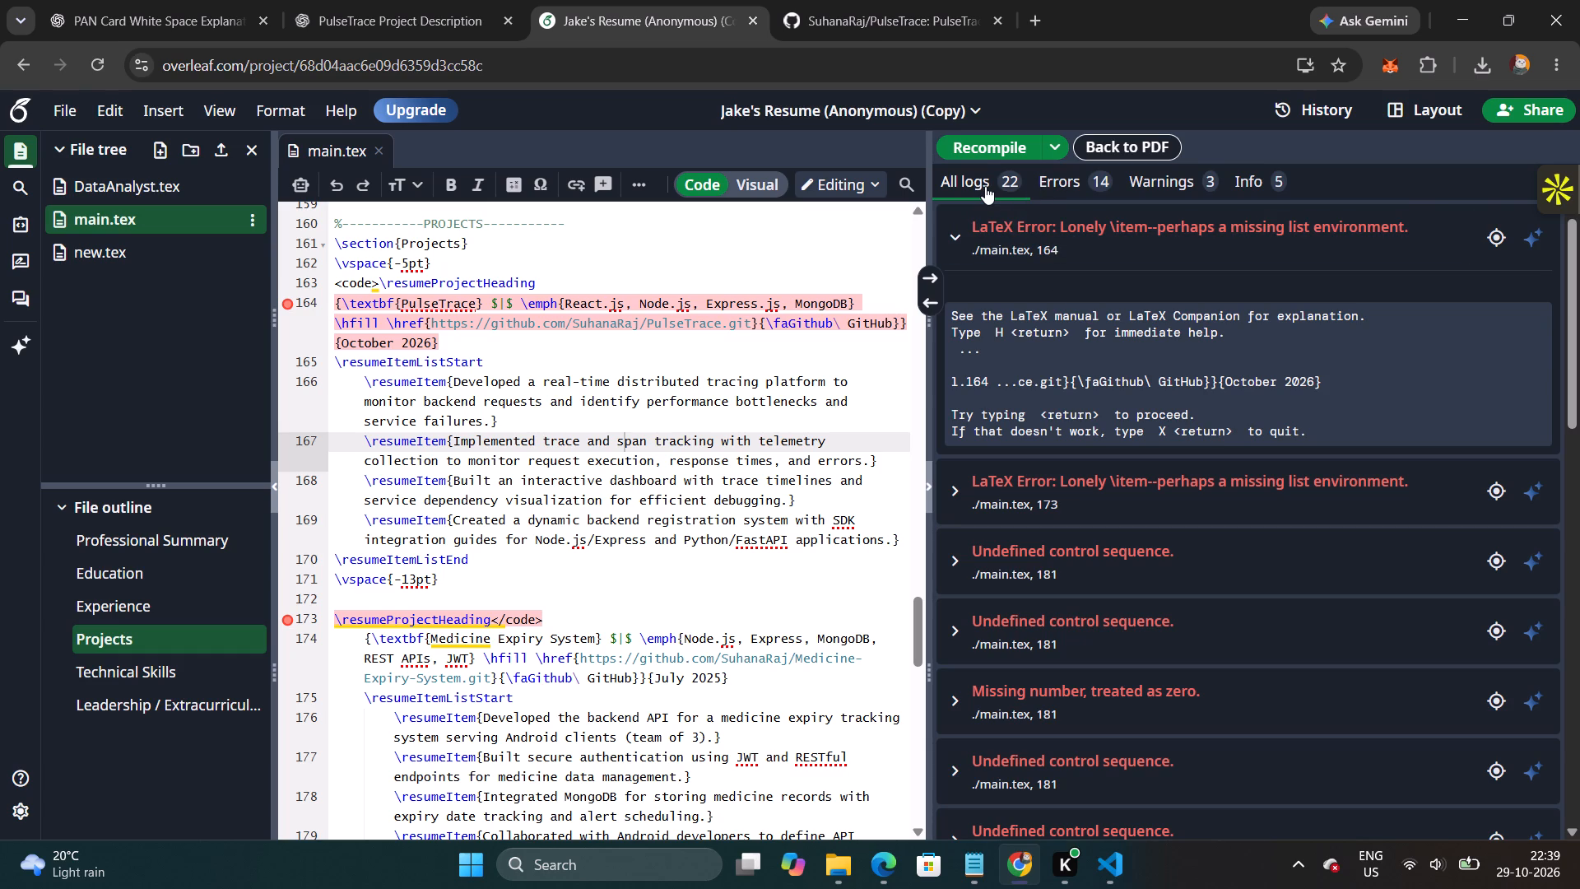
left_click(985, 186)
left_click_drag(985, 186, 1100, 152)
left_click(1100, 152)
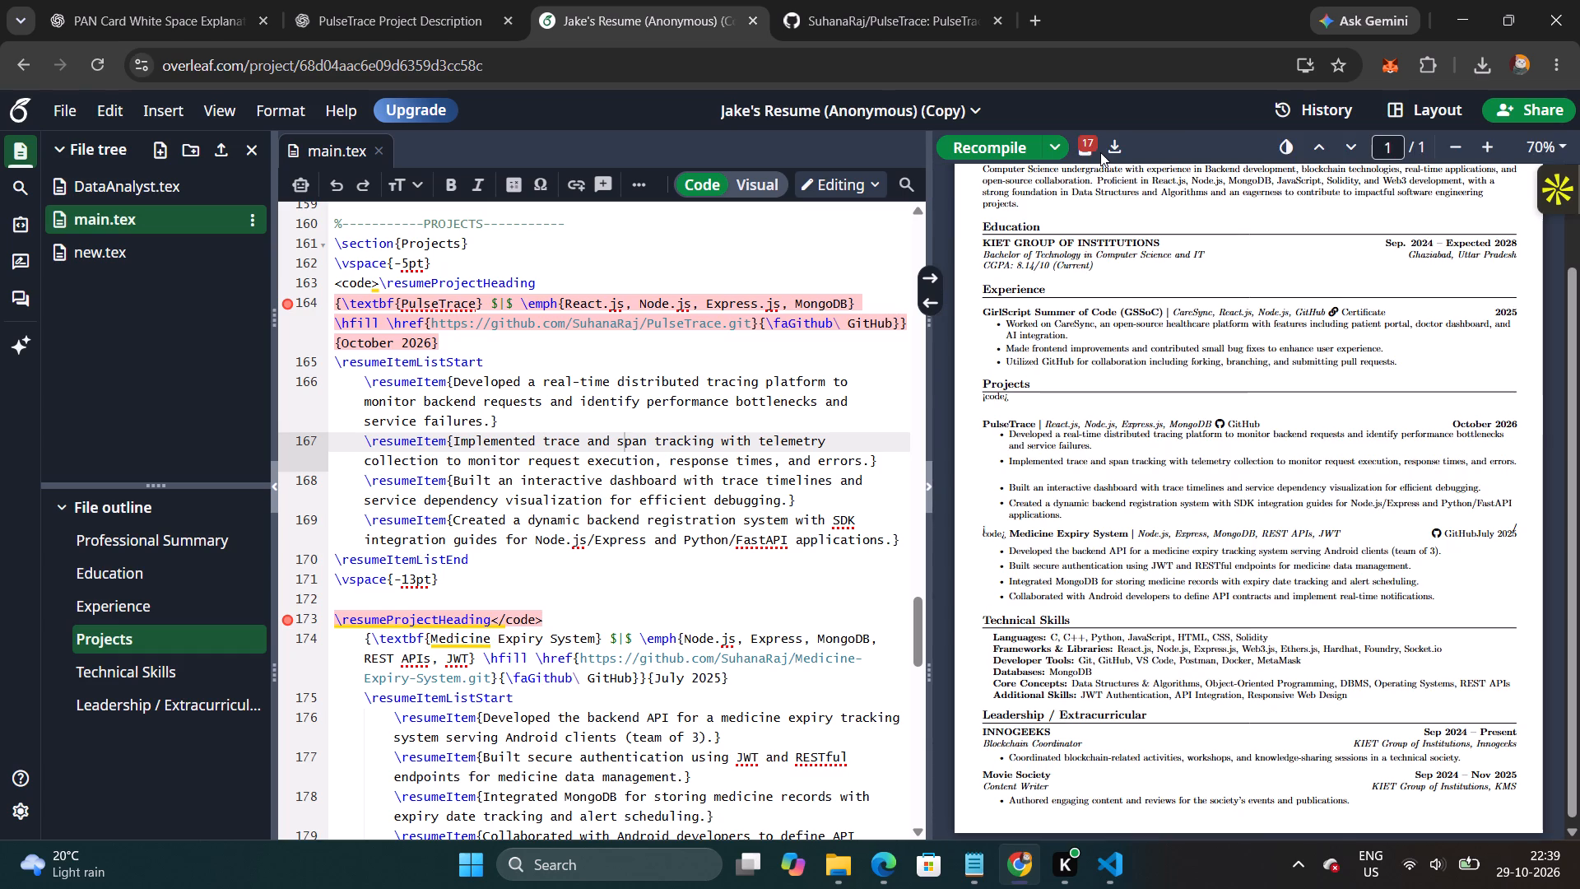
scroll(1099, 439, "down", 2)
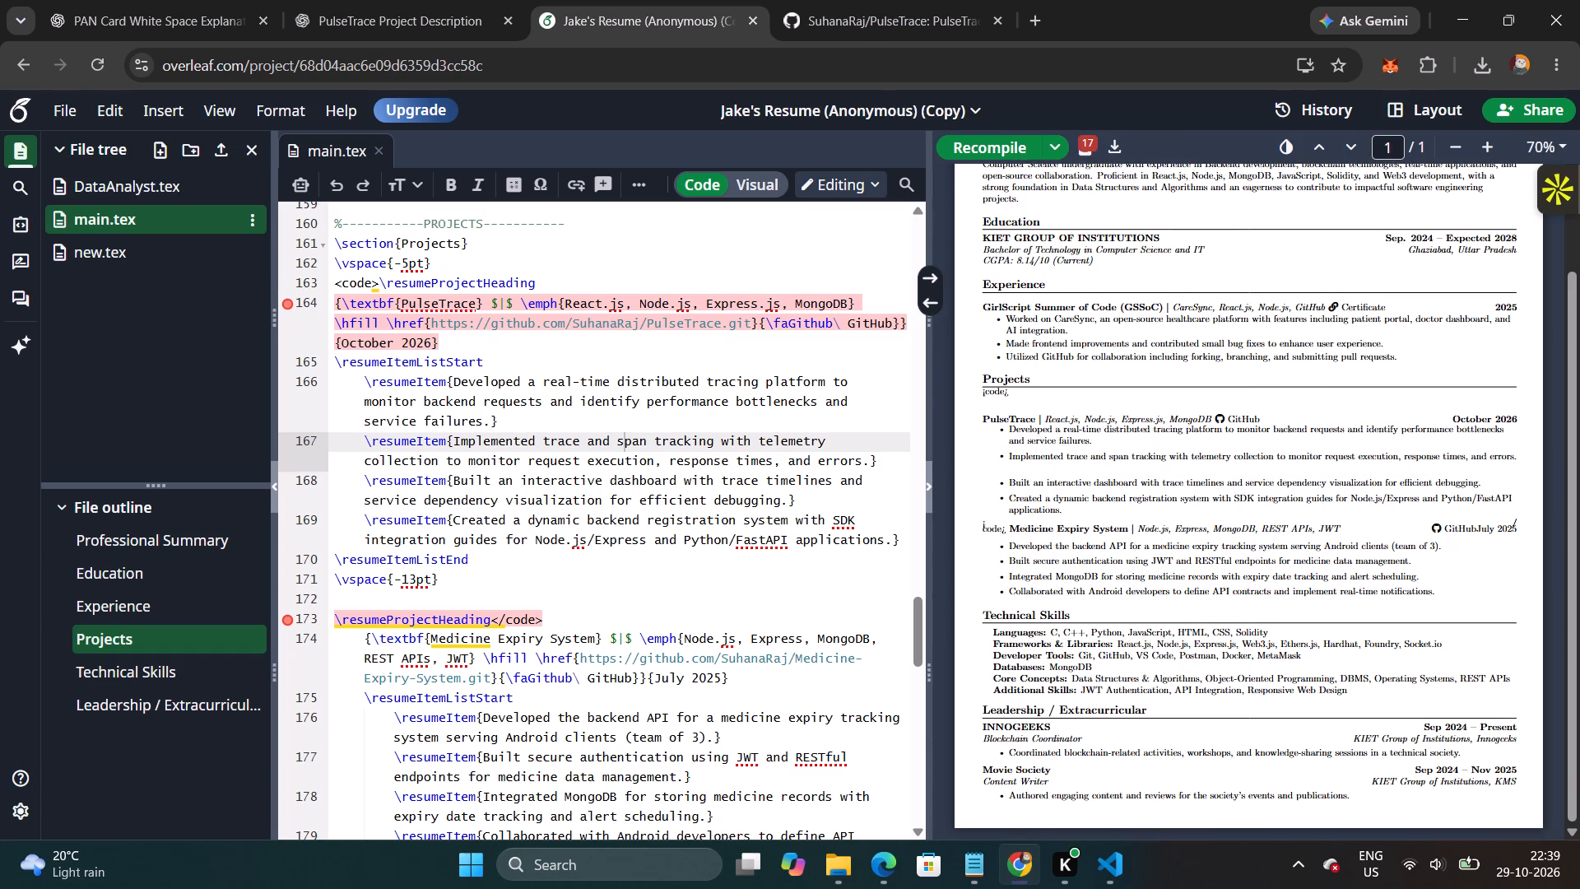
scroll(1077, 405, "up", 1)
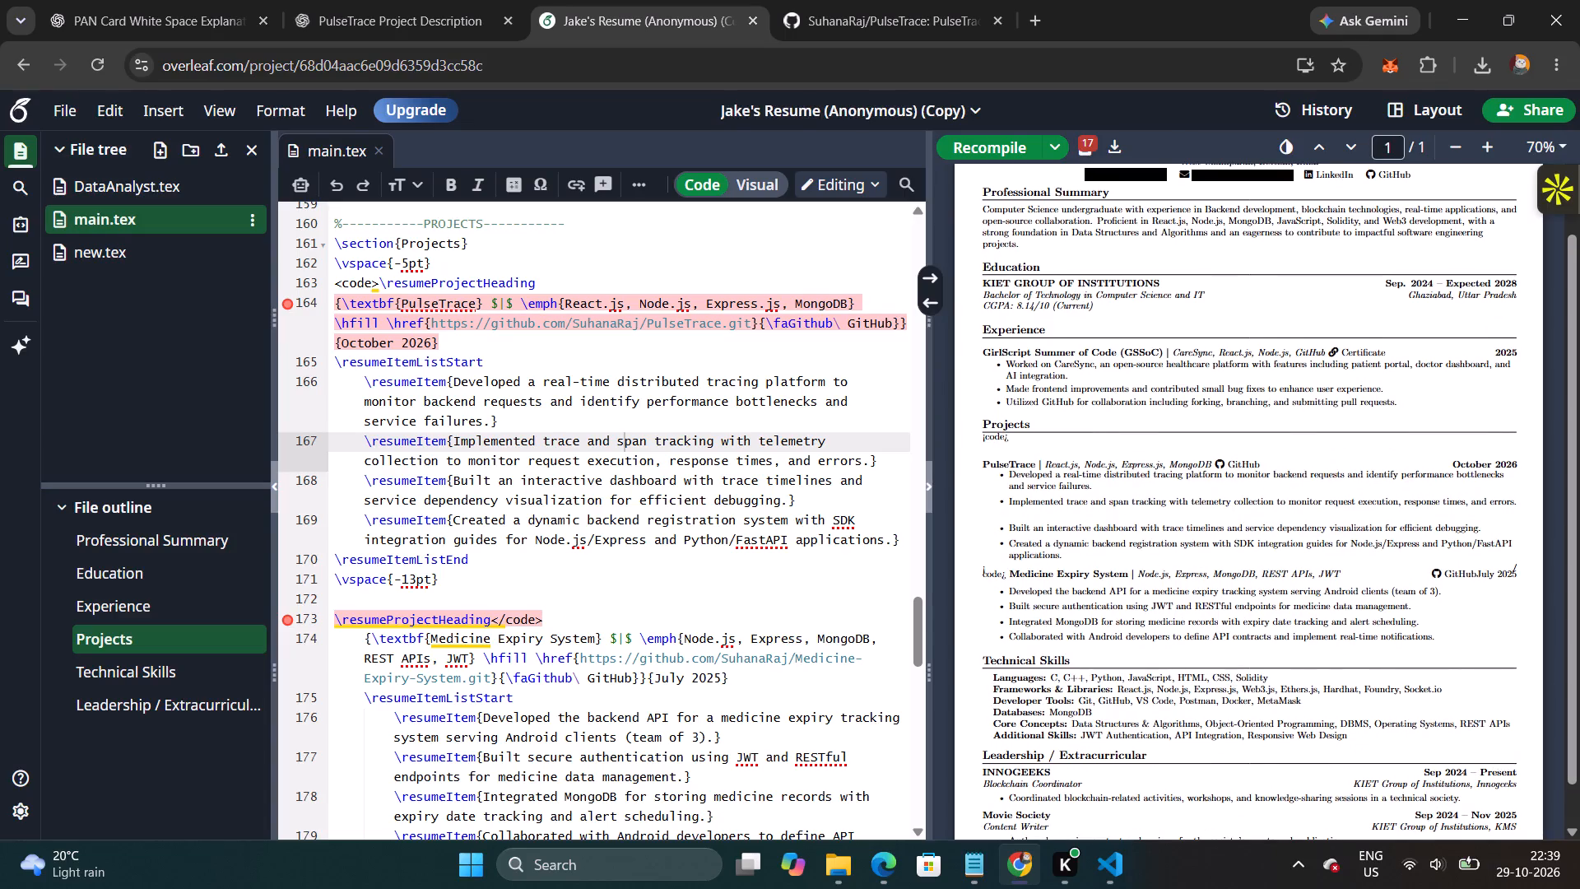
left_click_drag(332, 235, 463, 528)
left_click_drag(463, 528, 462, 528)
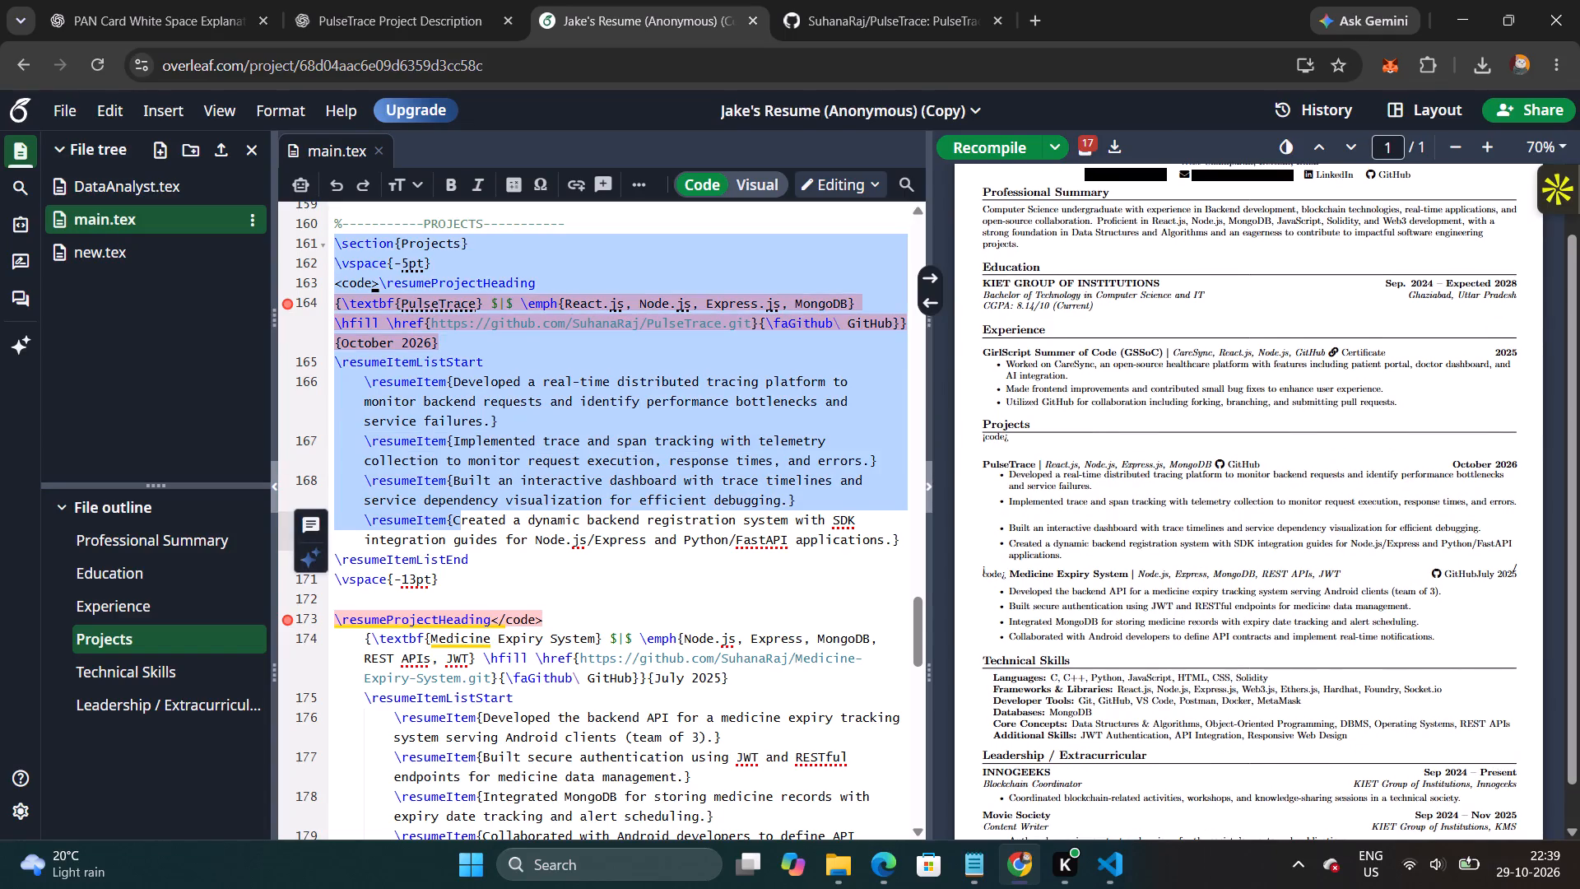
left_click(556, 609)
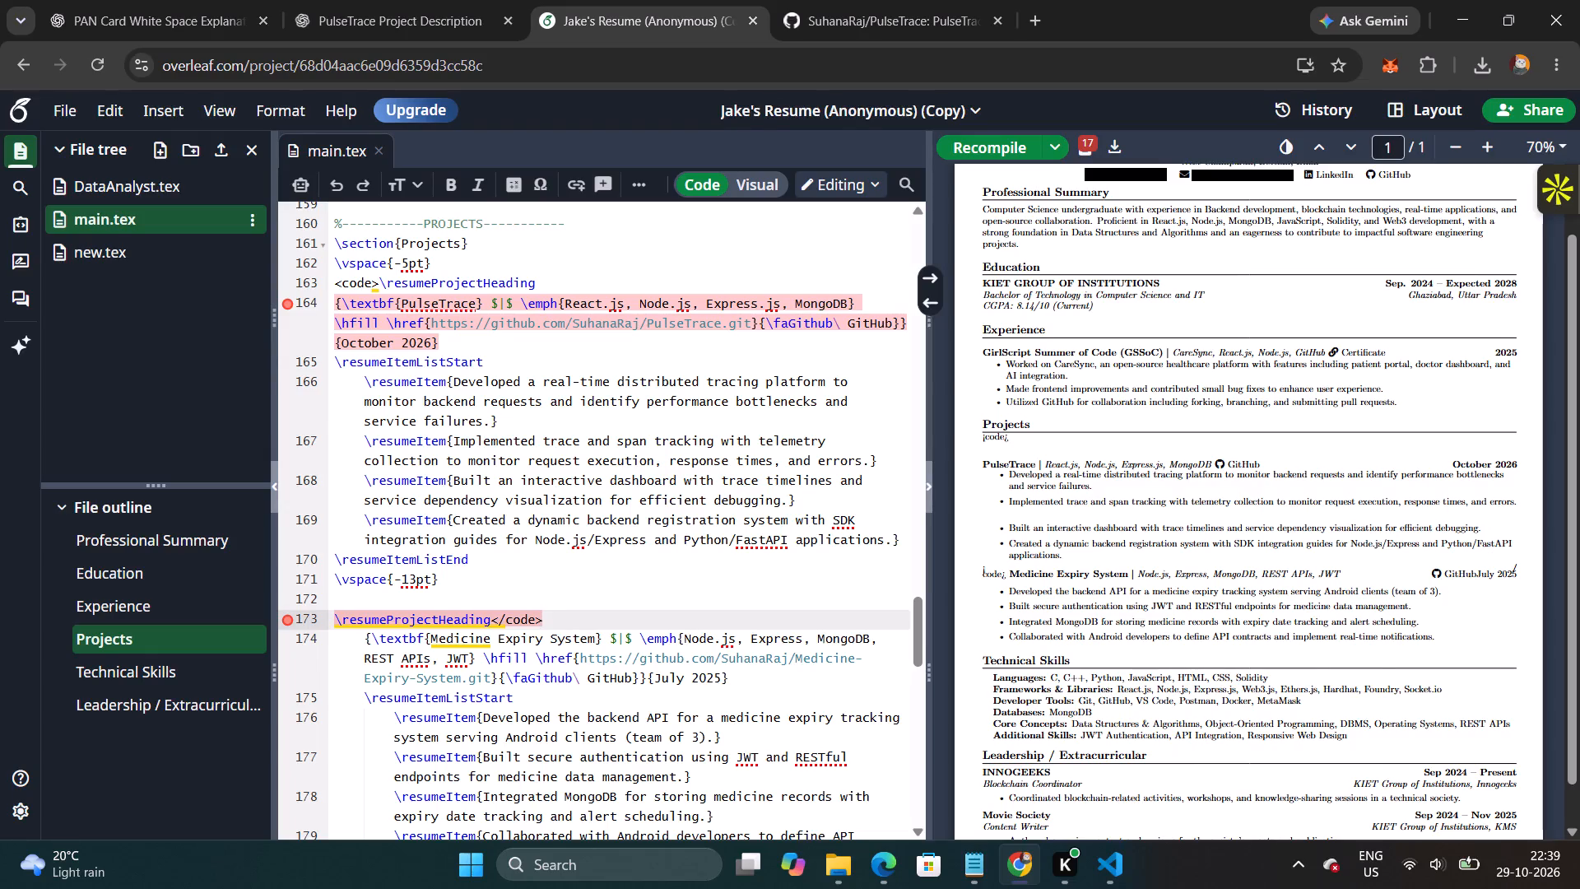
left_click(488, 570)
left_click_drag(488, 570, 359, 300)
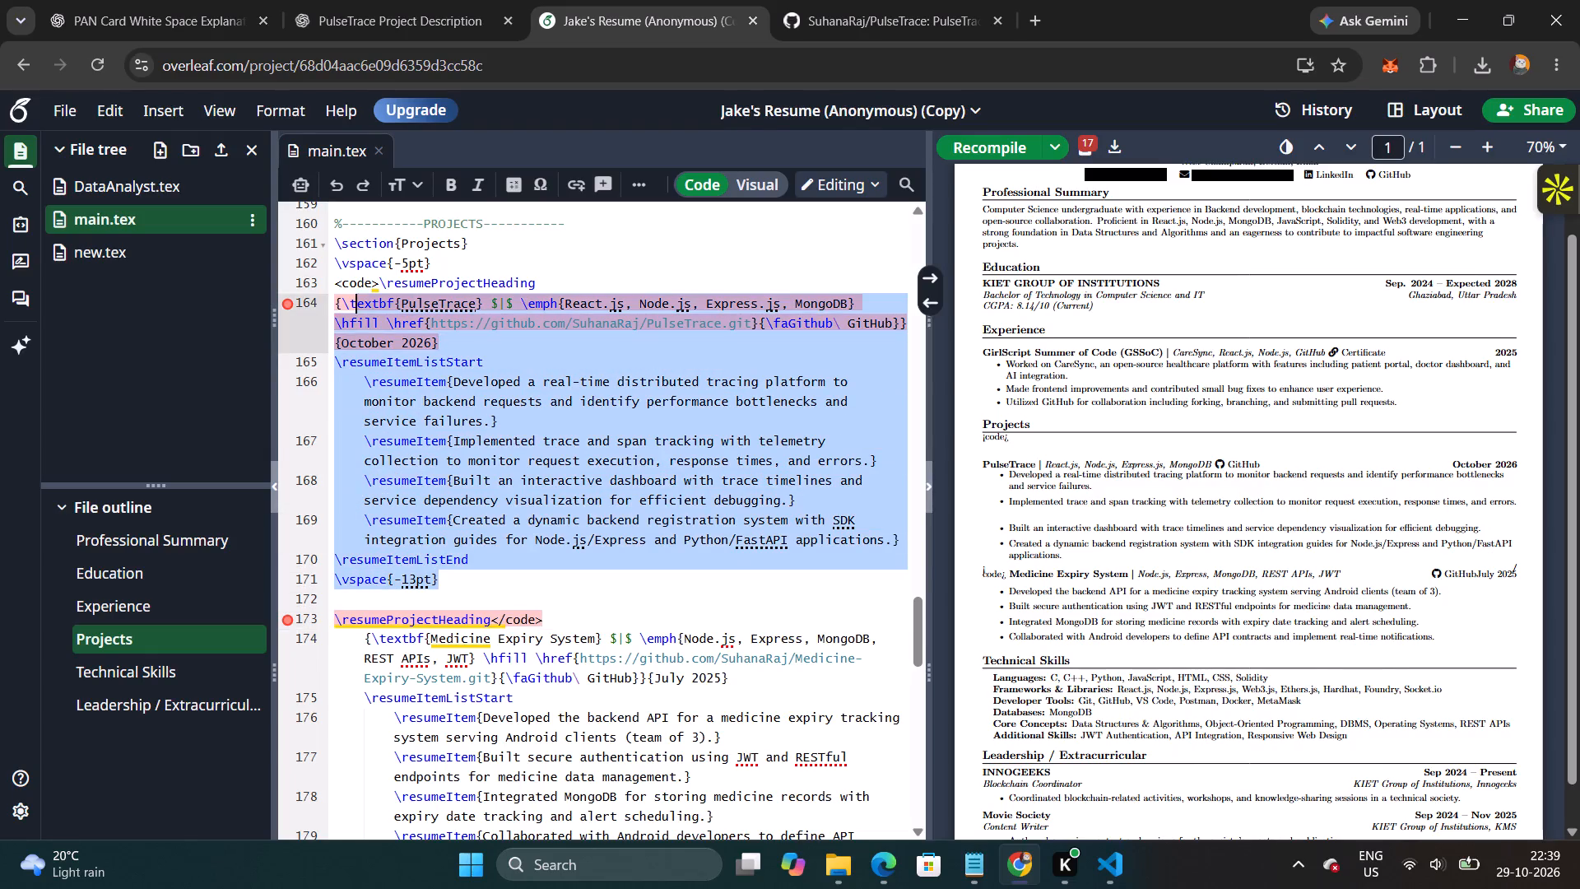
left_click_drag(359, 300, 333, 268)
key("ctrl+c")
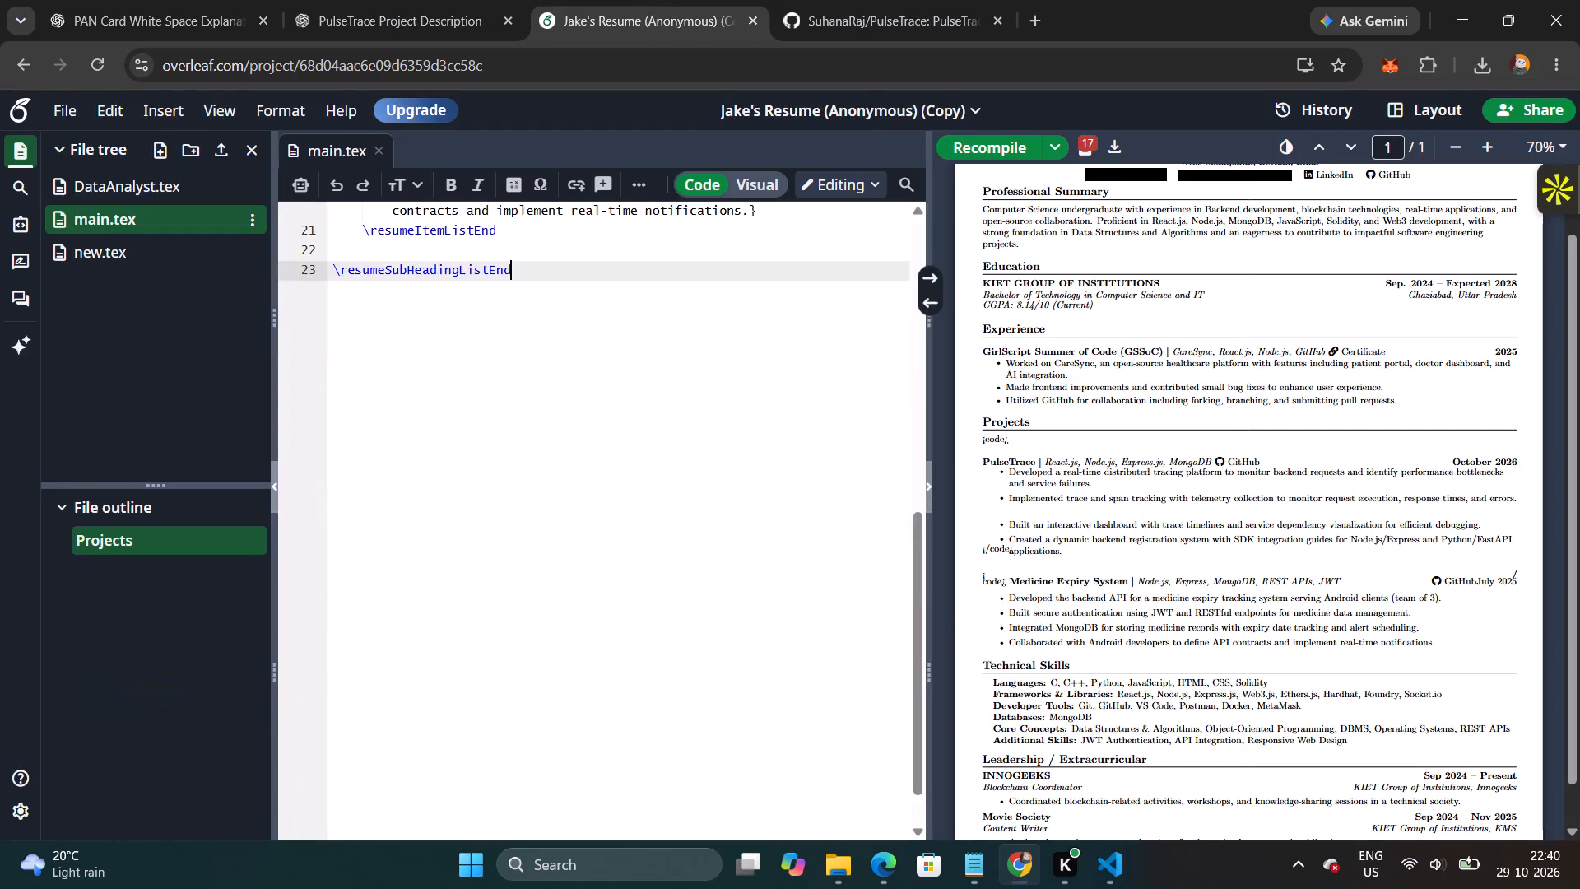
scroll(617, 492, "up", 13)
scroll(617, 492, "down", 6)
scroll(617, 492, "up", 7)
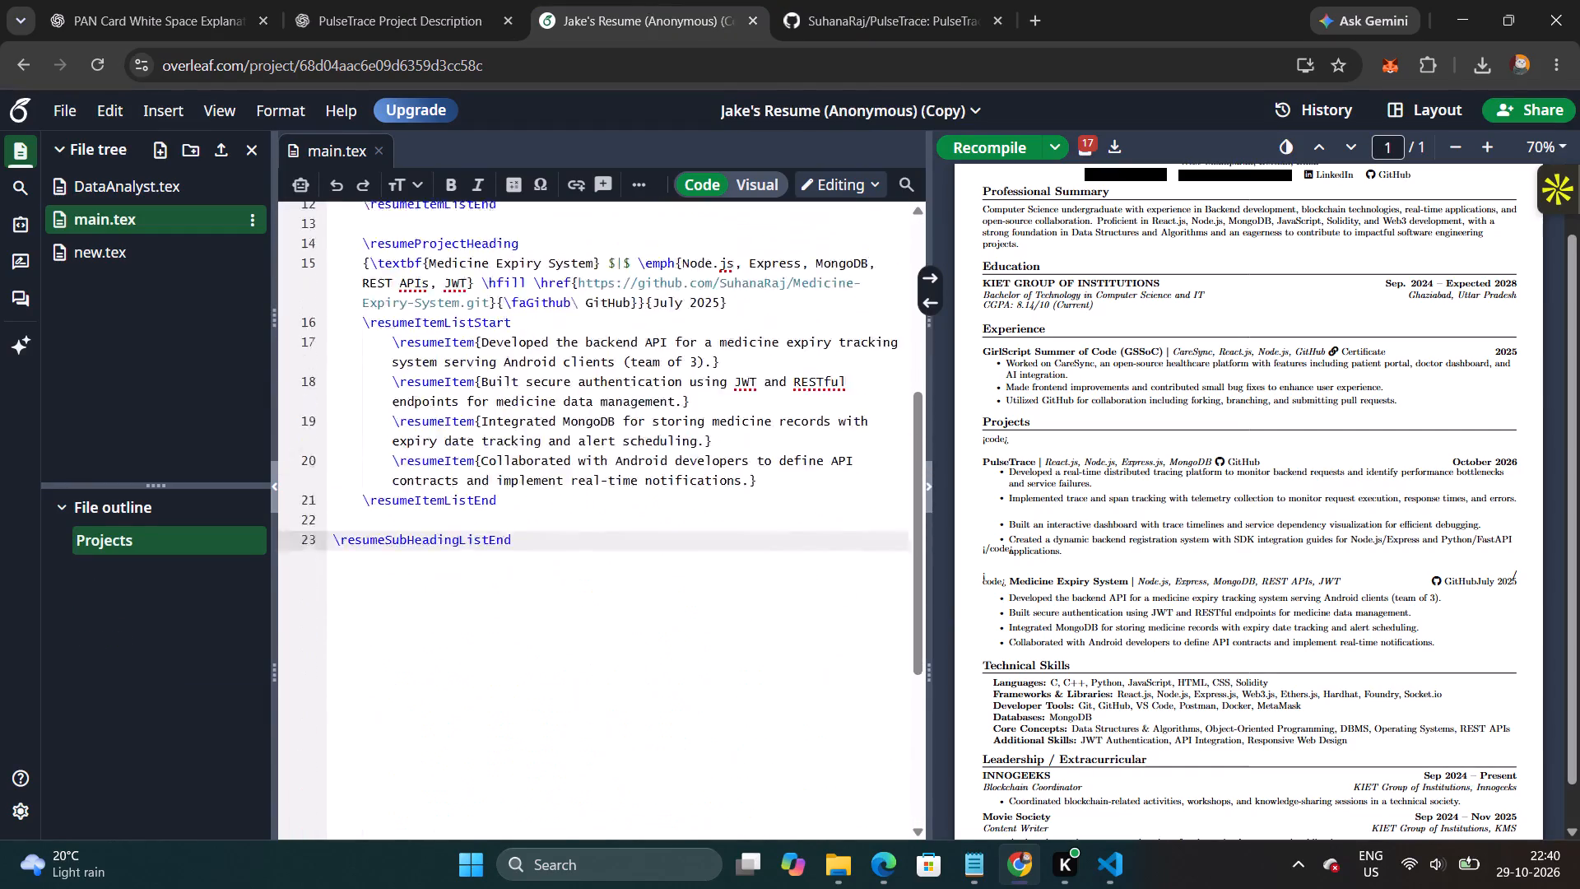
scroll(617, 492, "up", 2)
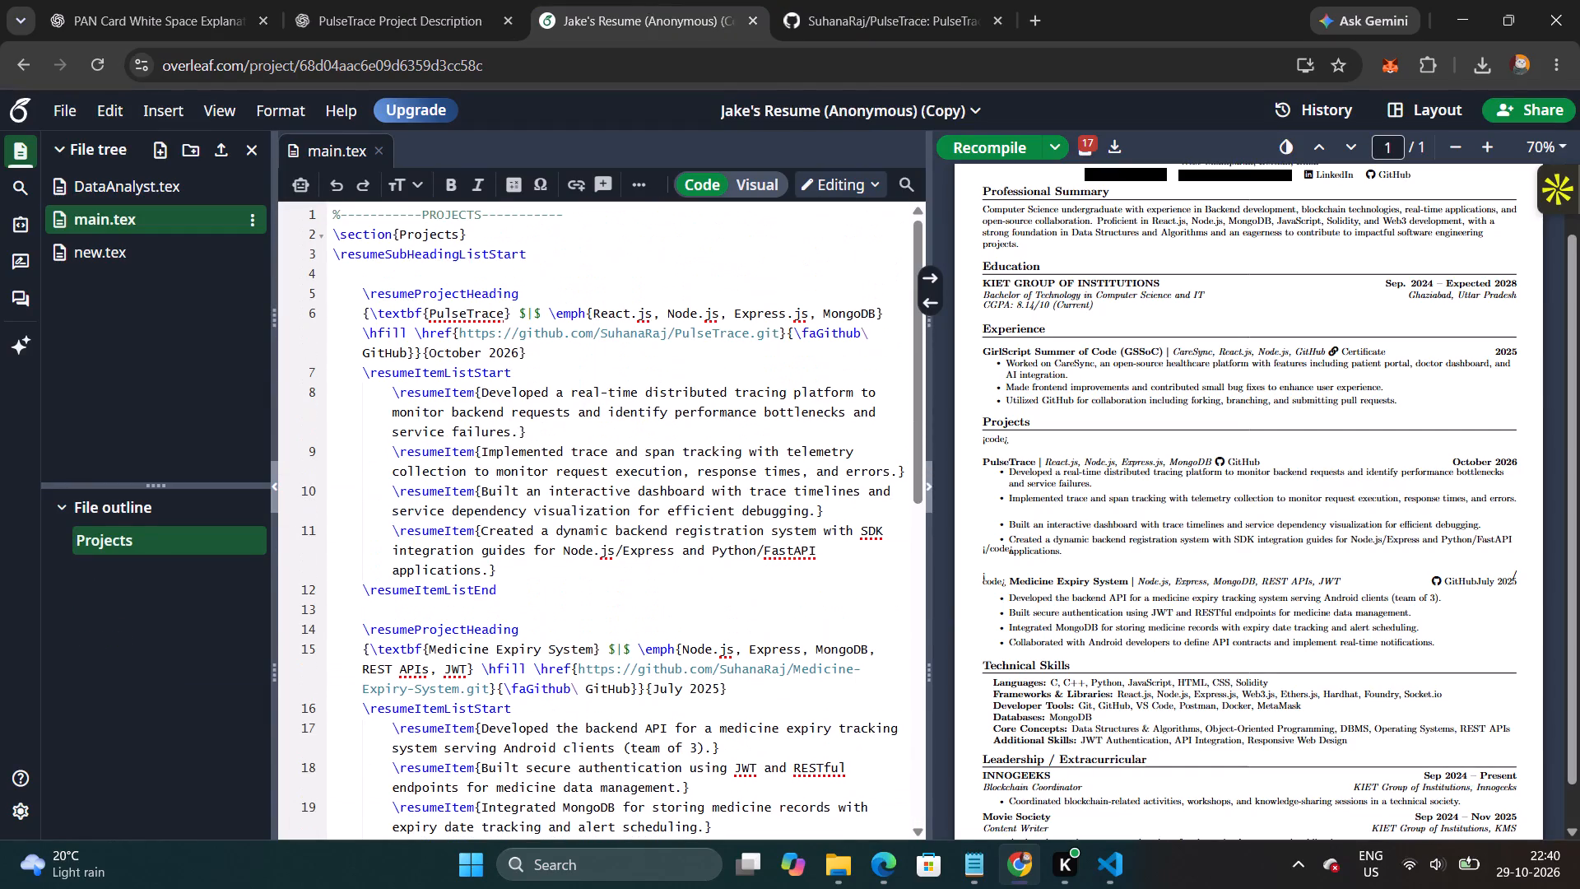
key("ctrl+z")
Locate the existing Projects section in main.tex, from its PROJECTS comment through \resumeSubHeadingListEnd.
scroll(617, 492, "up", 5)
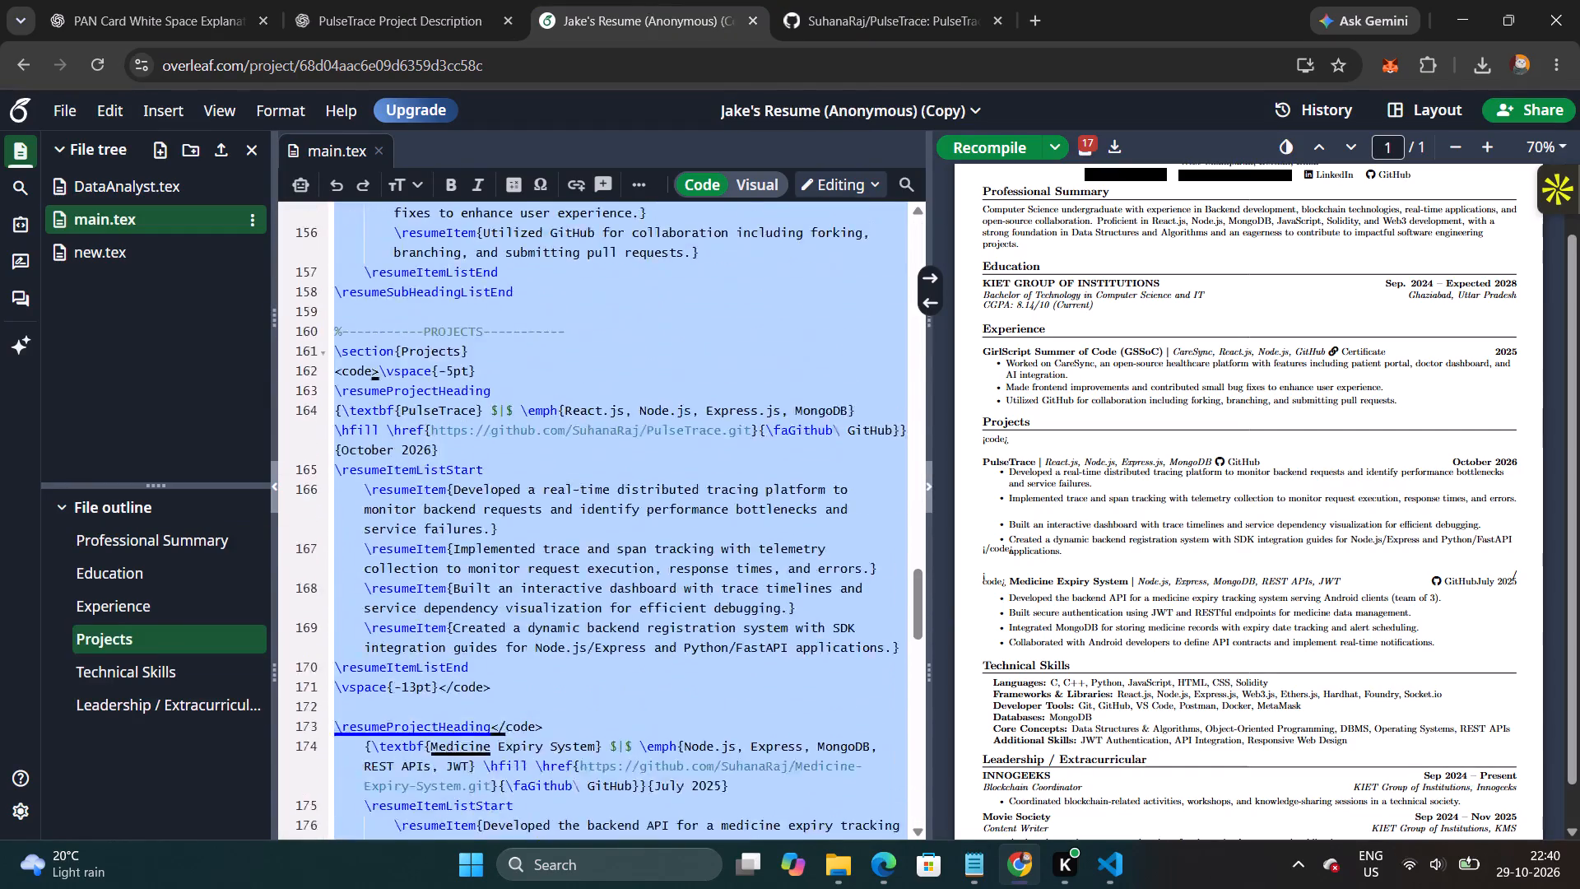
scroll(617, 492, "up", 9)
scroll(617, 492, "down", 6)
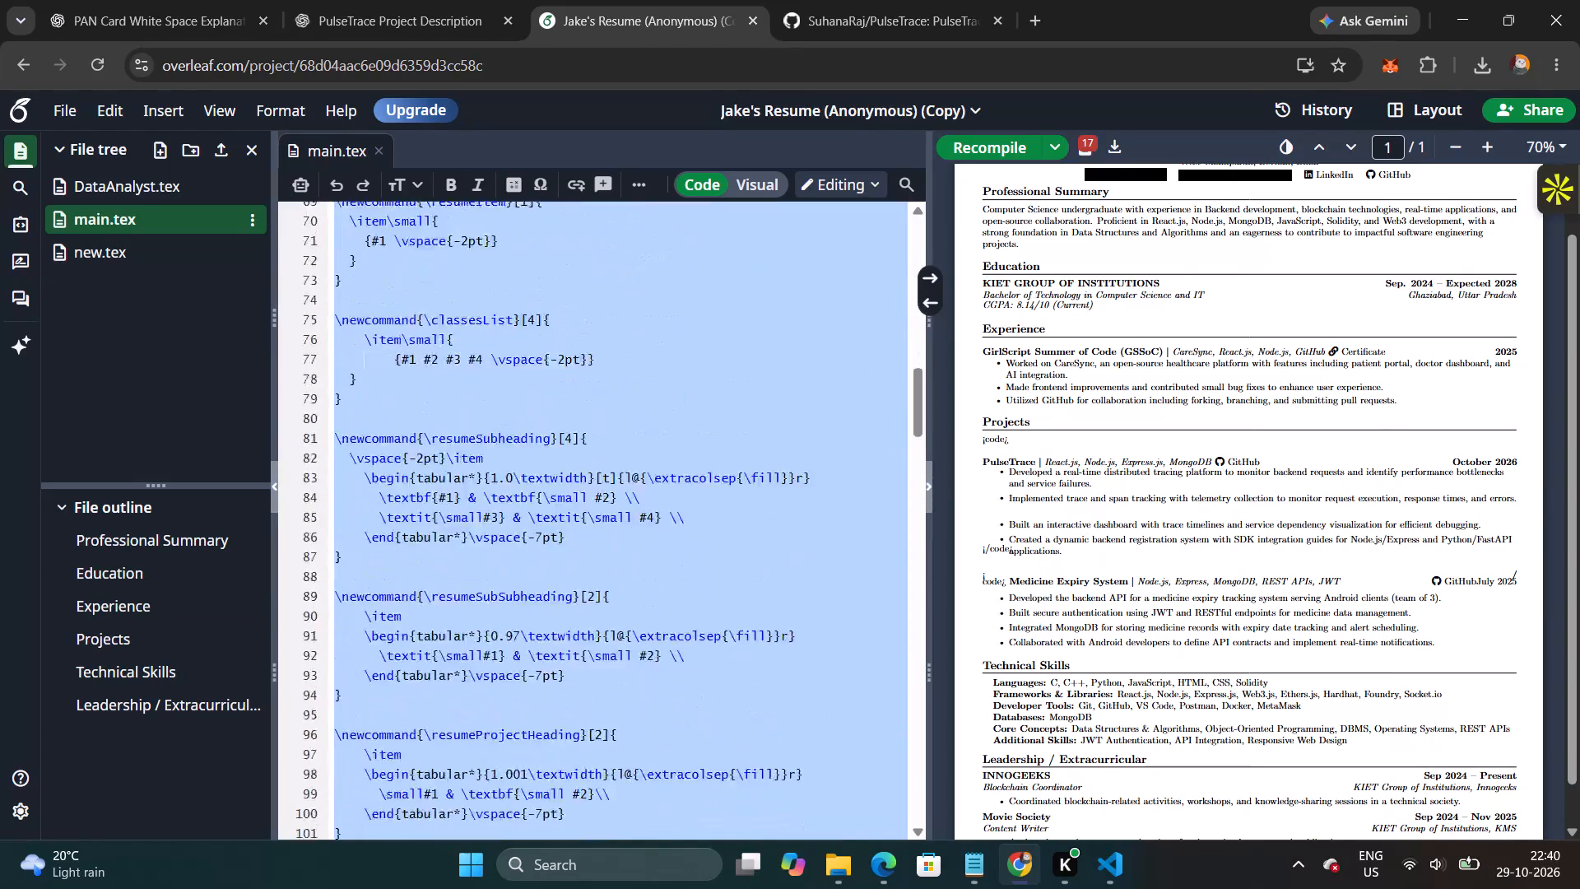
scroll(617, 492, "down", 7)
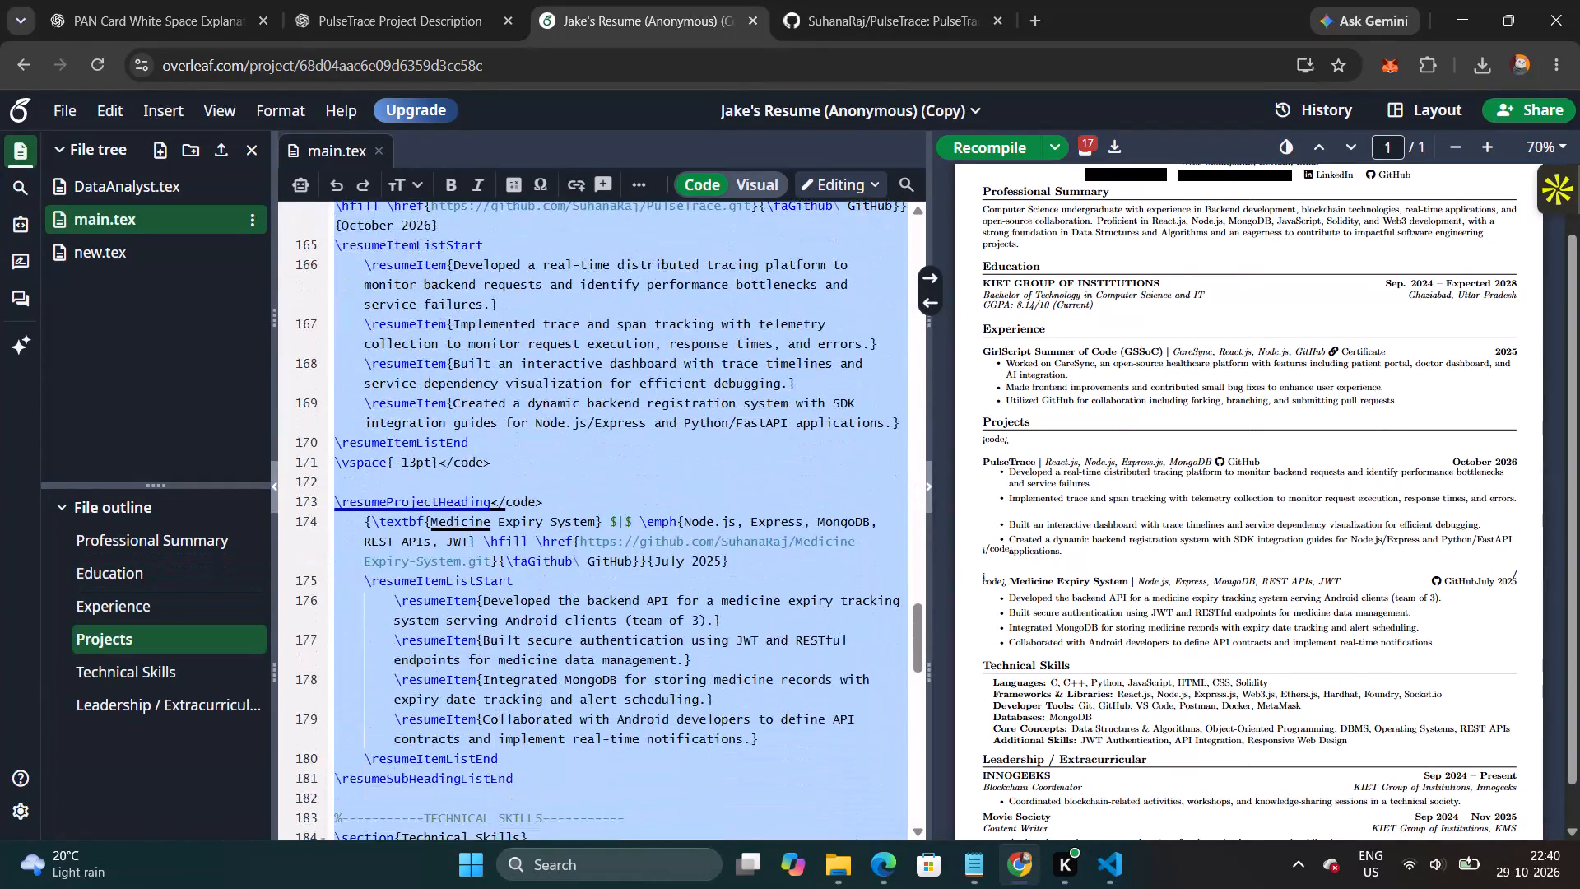
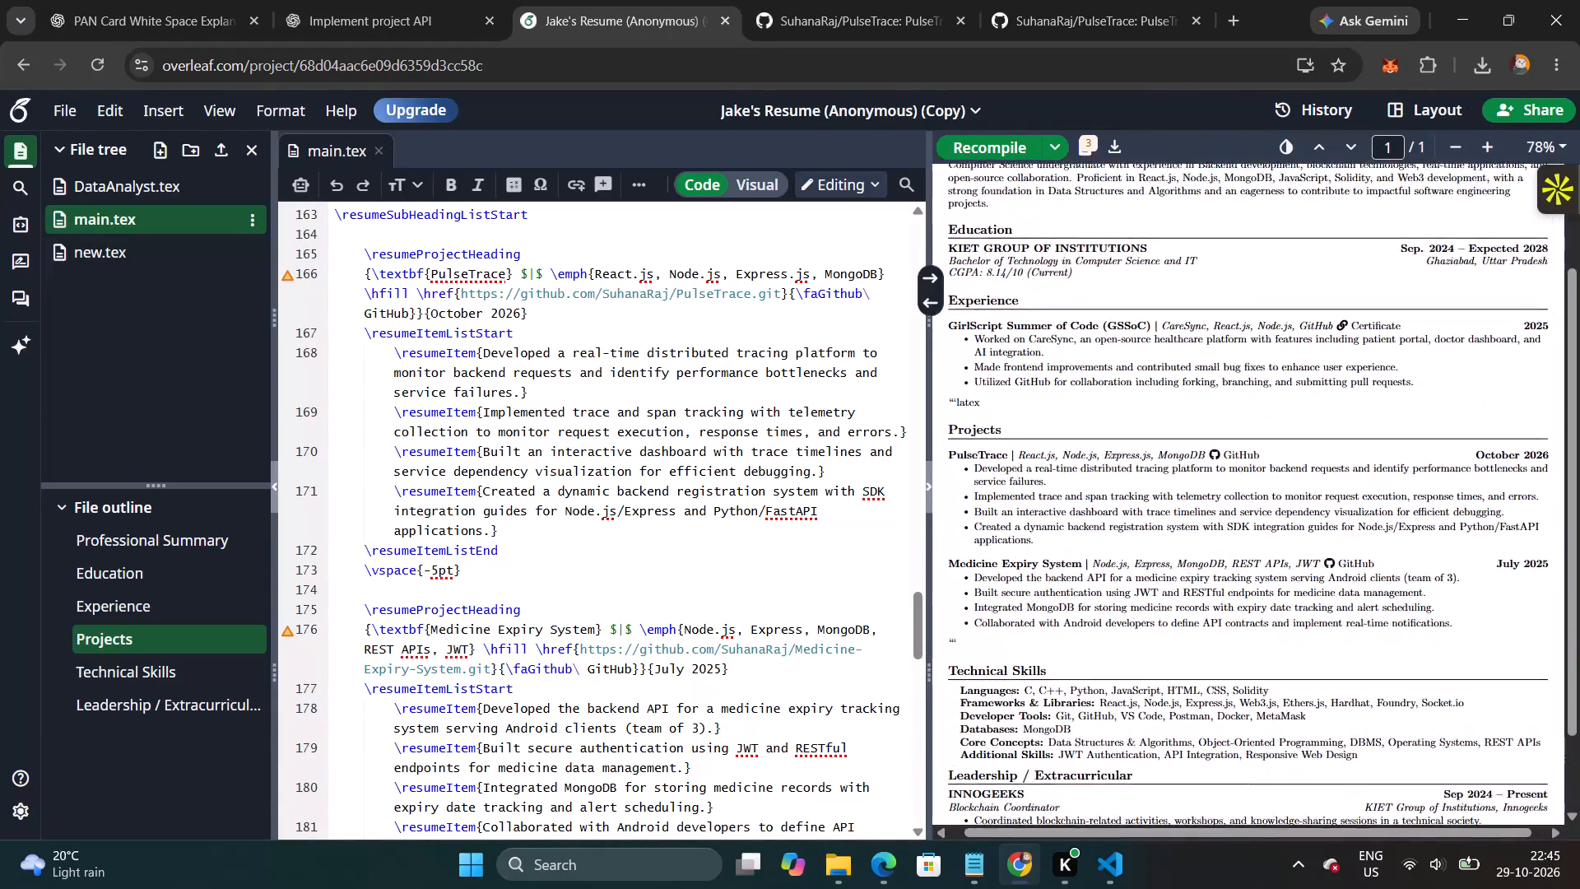
Review the compiled resume from top to bottom and widen the PDF preview beside the source.
scroll(1183, 557, "down", 2)
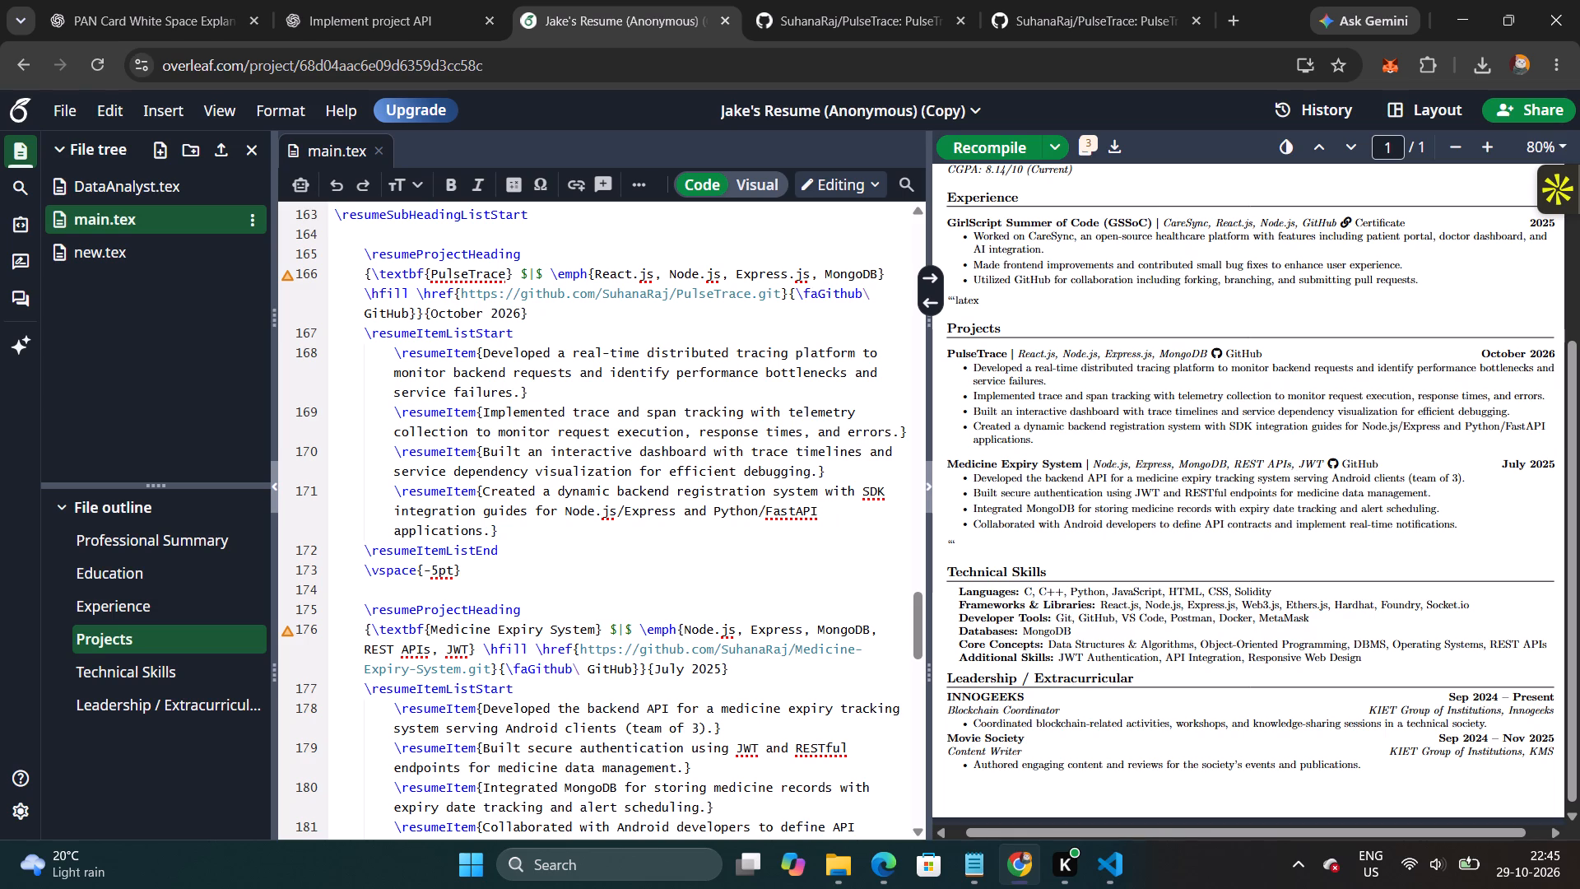
scroll(1165, 230, "up", 6)
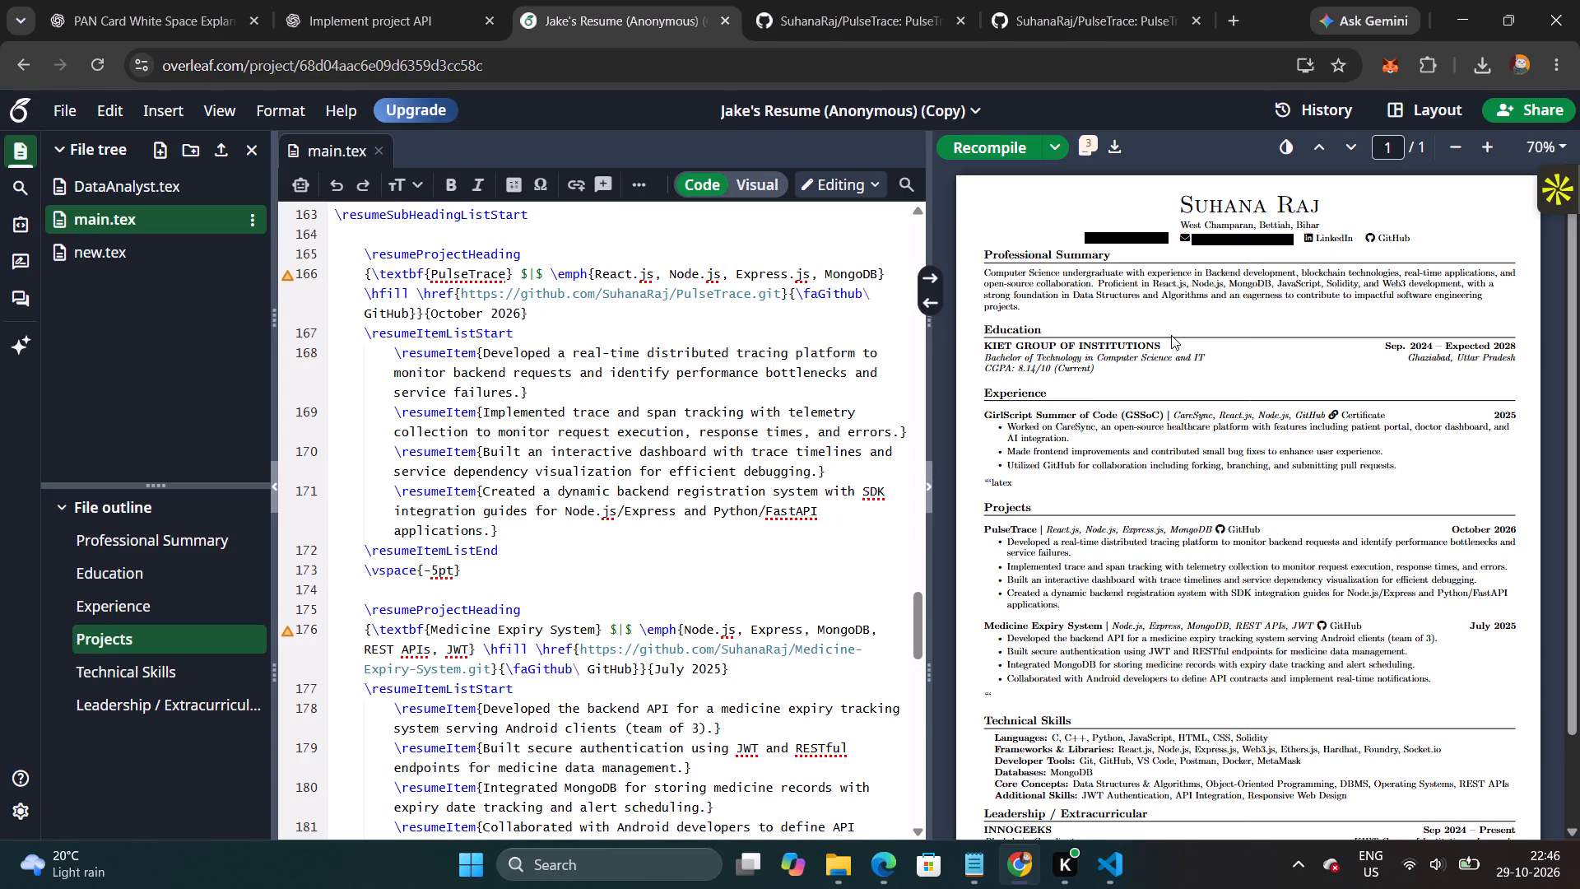
scroll(1174, 628, "down", 1)
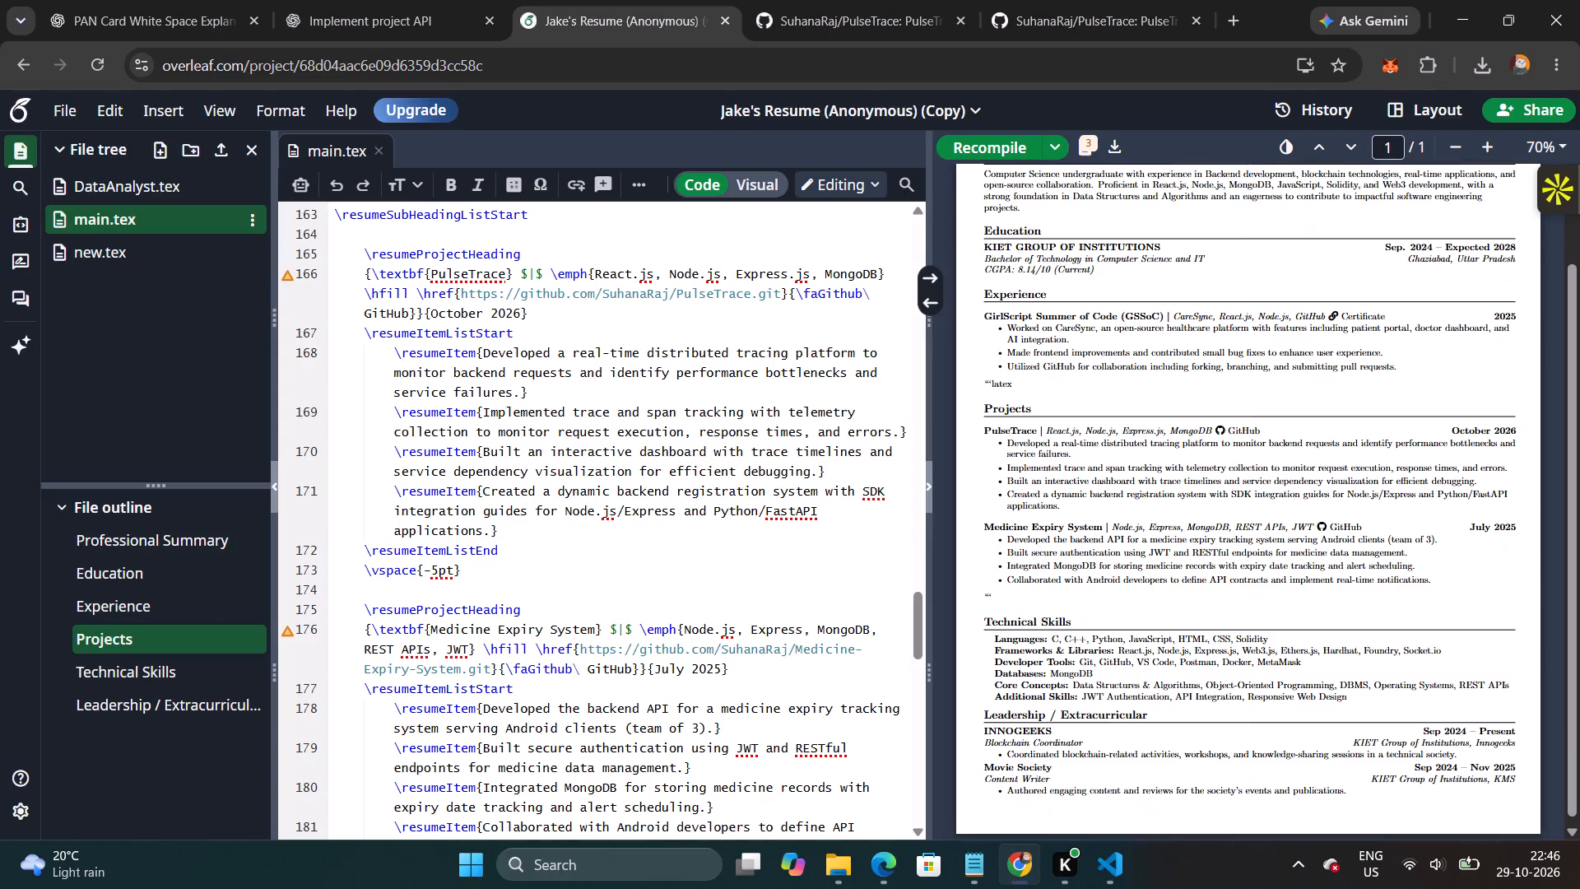
scroll(1174, 628, "down", 2)
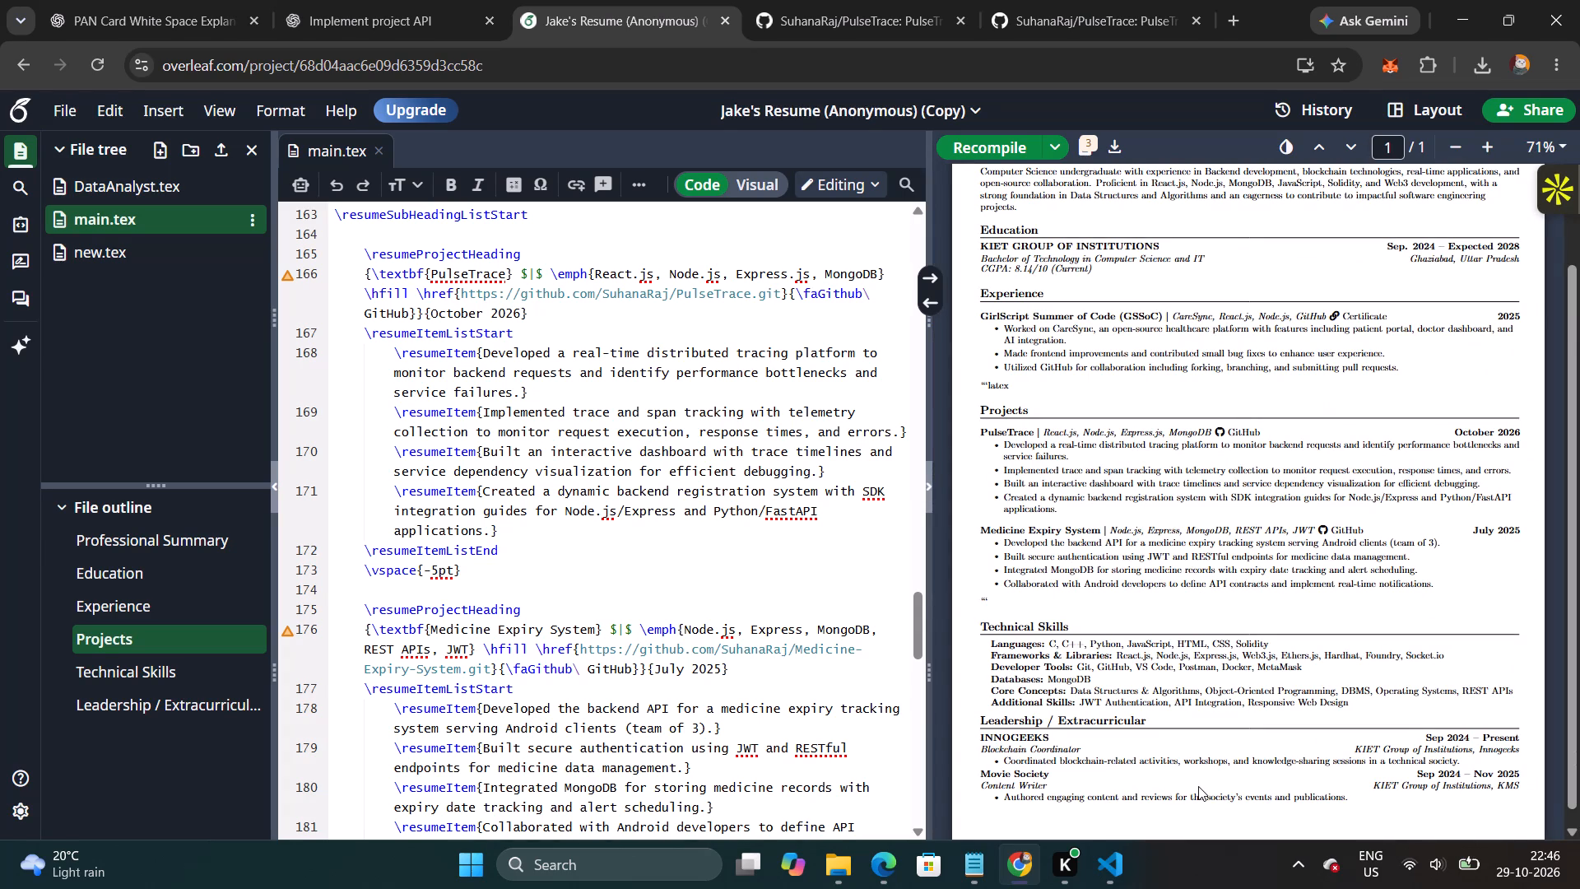
left_click_drag(930, 577, 752, 598)
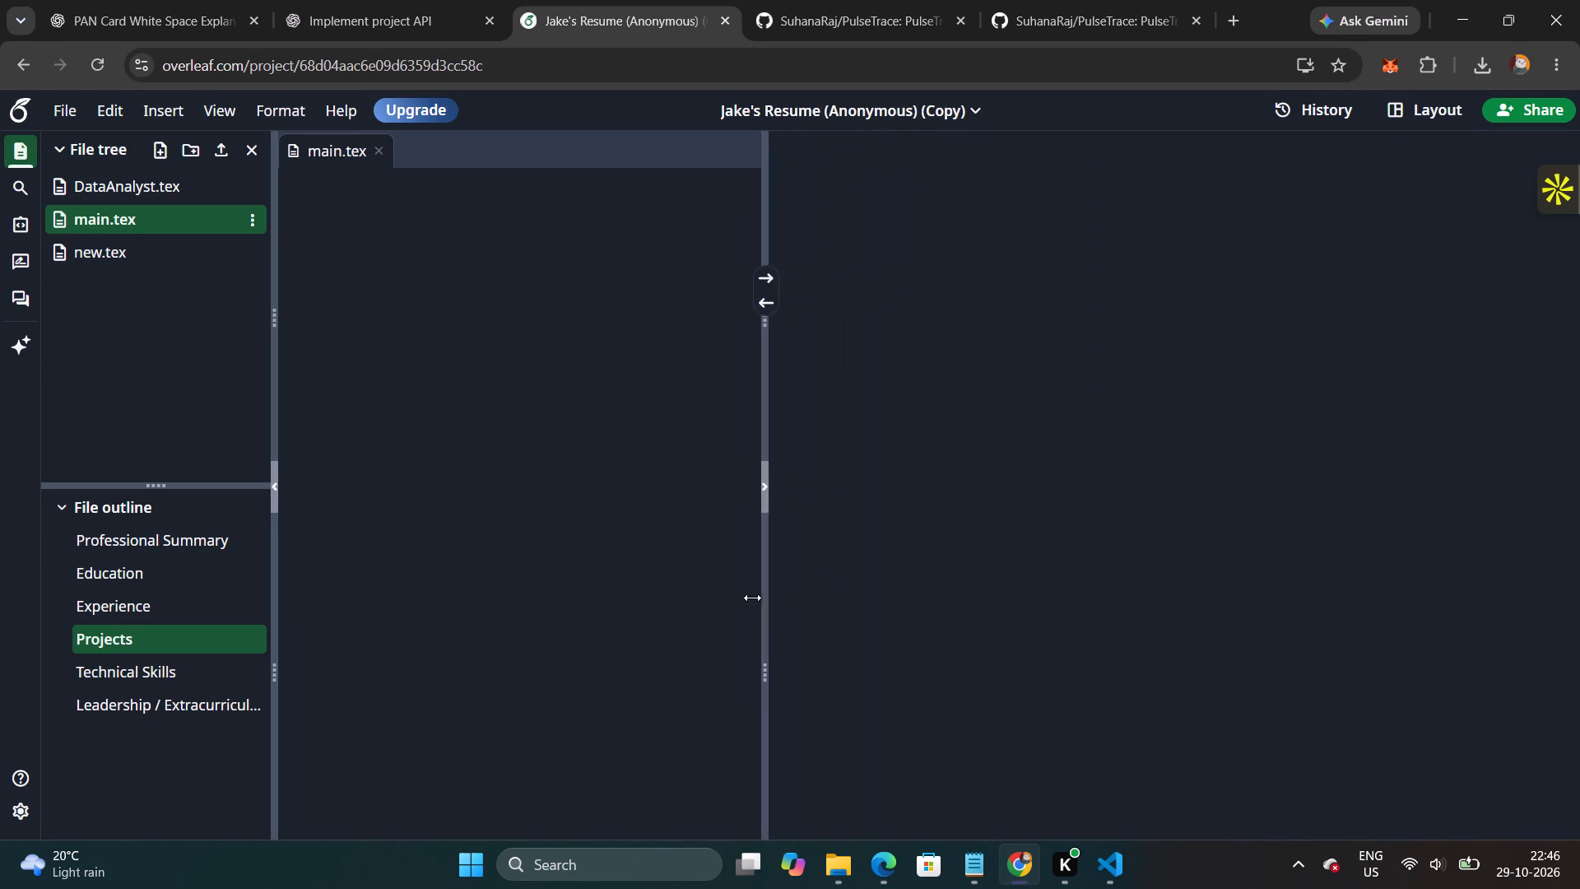
left_click_drag(752, 598, 740, 598)
scroll(998, 742, "down", 1)
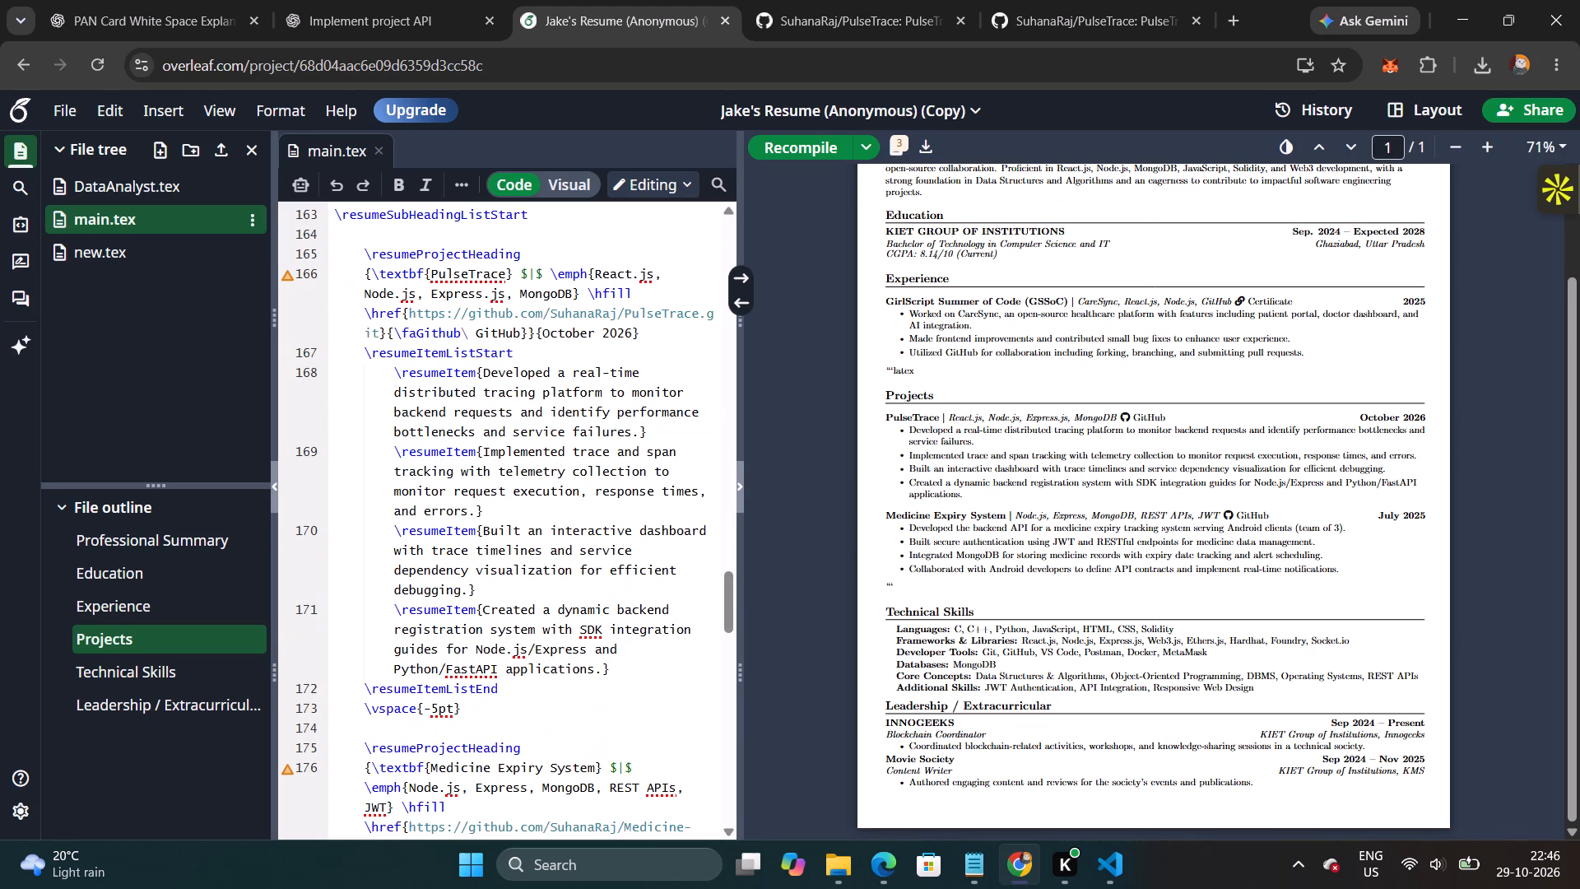
scroll(611, 658, "down", 7)
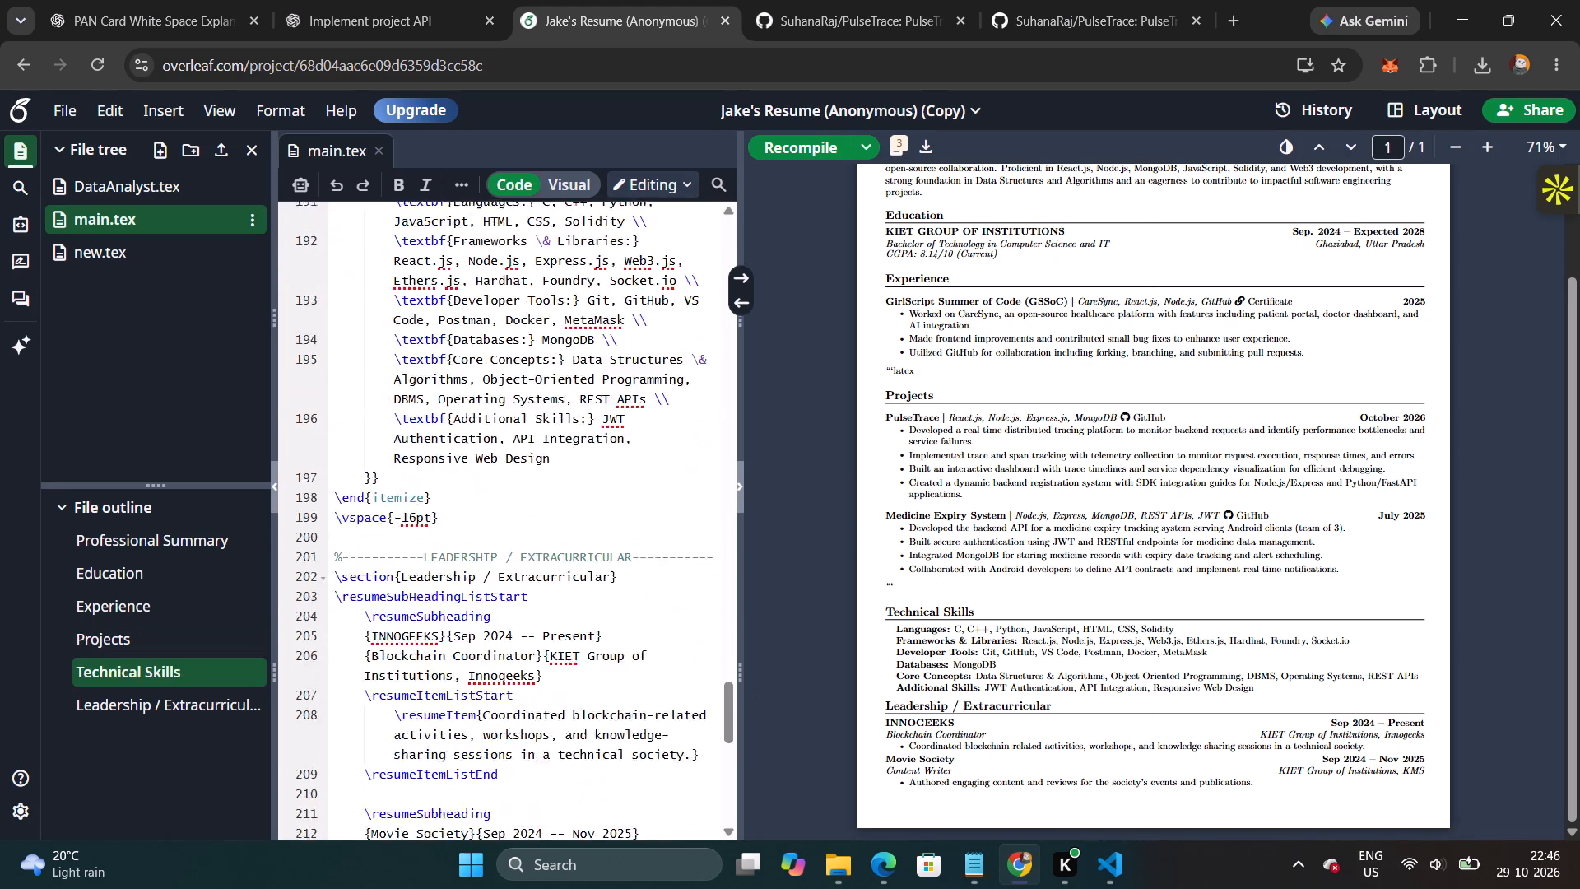
scroll(611, 658, "down", 3)
scroll(611, 658, "up", 1)
scroll(611, 658, "down", 1)
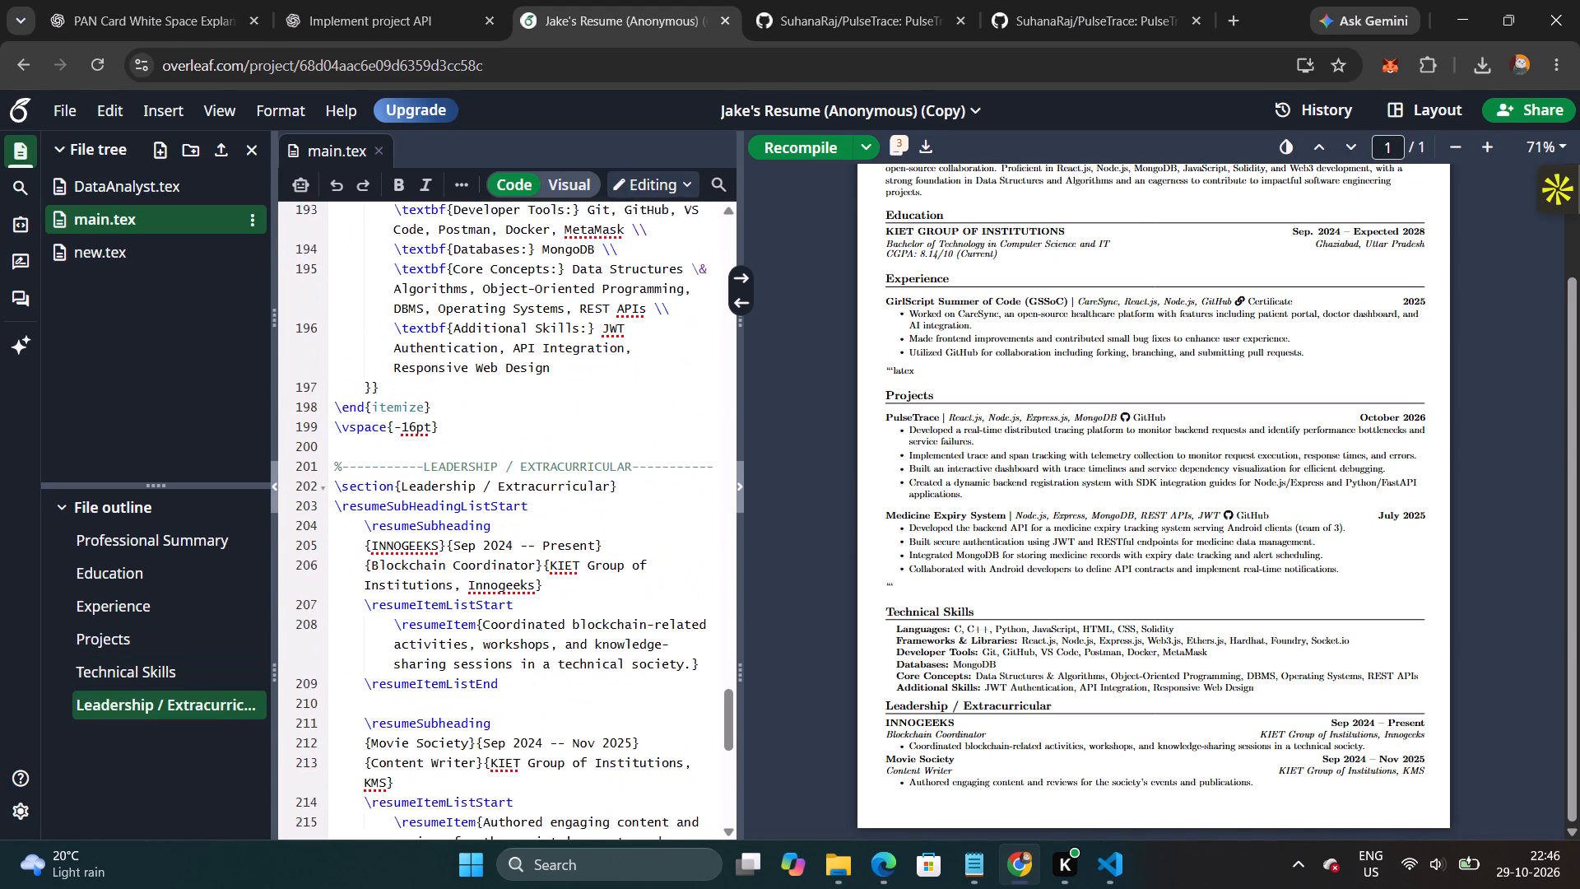
scroll(611, 658, "down", 3)
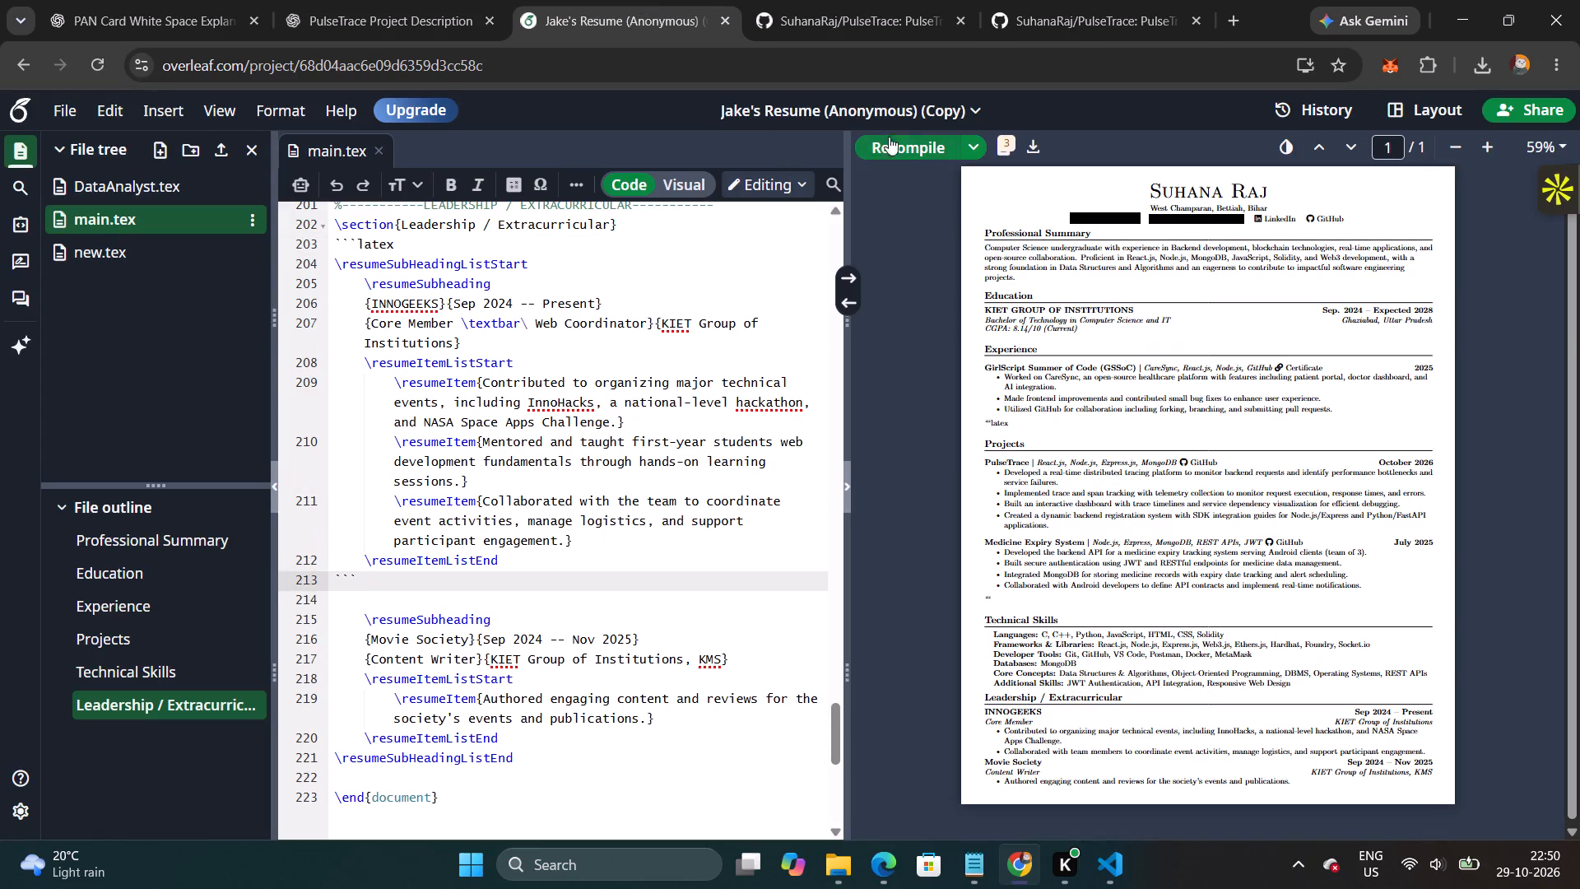
left_click(891, 142)
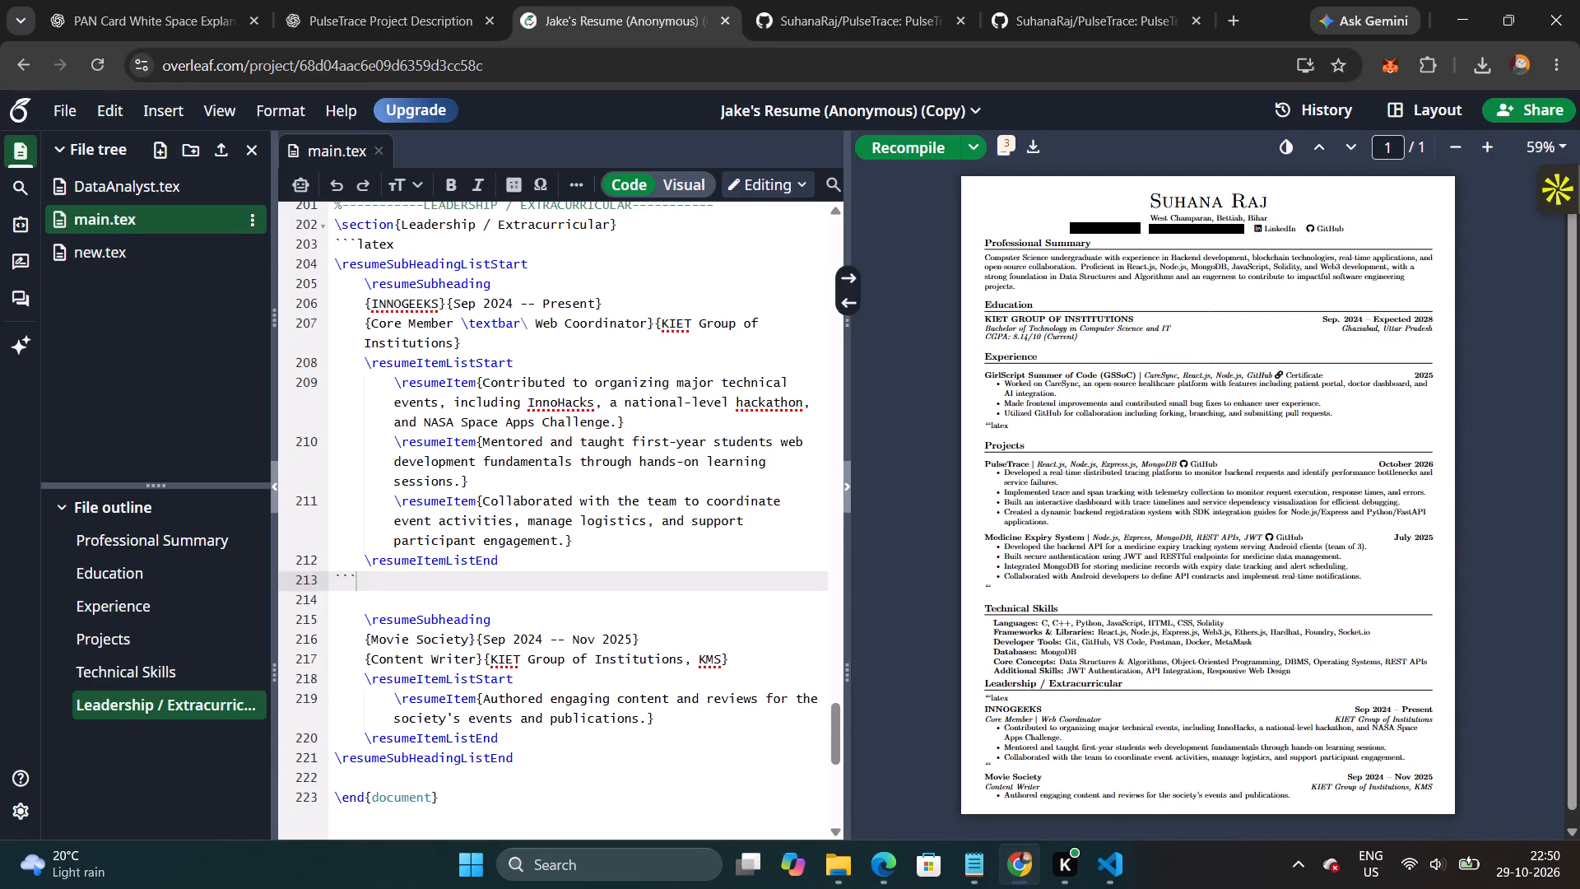
Delete the stray ``` and ```latex lines around the new INNOGEEKS entry and recompile the resume.
left_click_drag(382, 589, 308, 585)
key("BackSpace")
key("BackSpace")
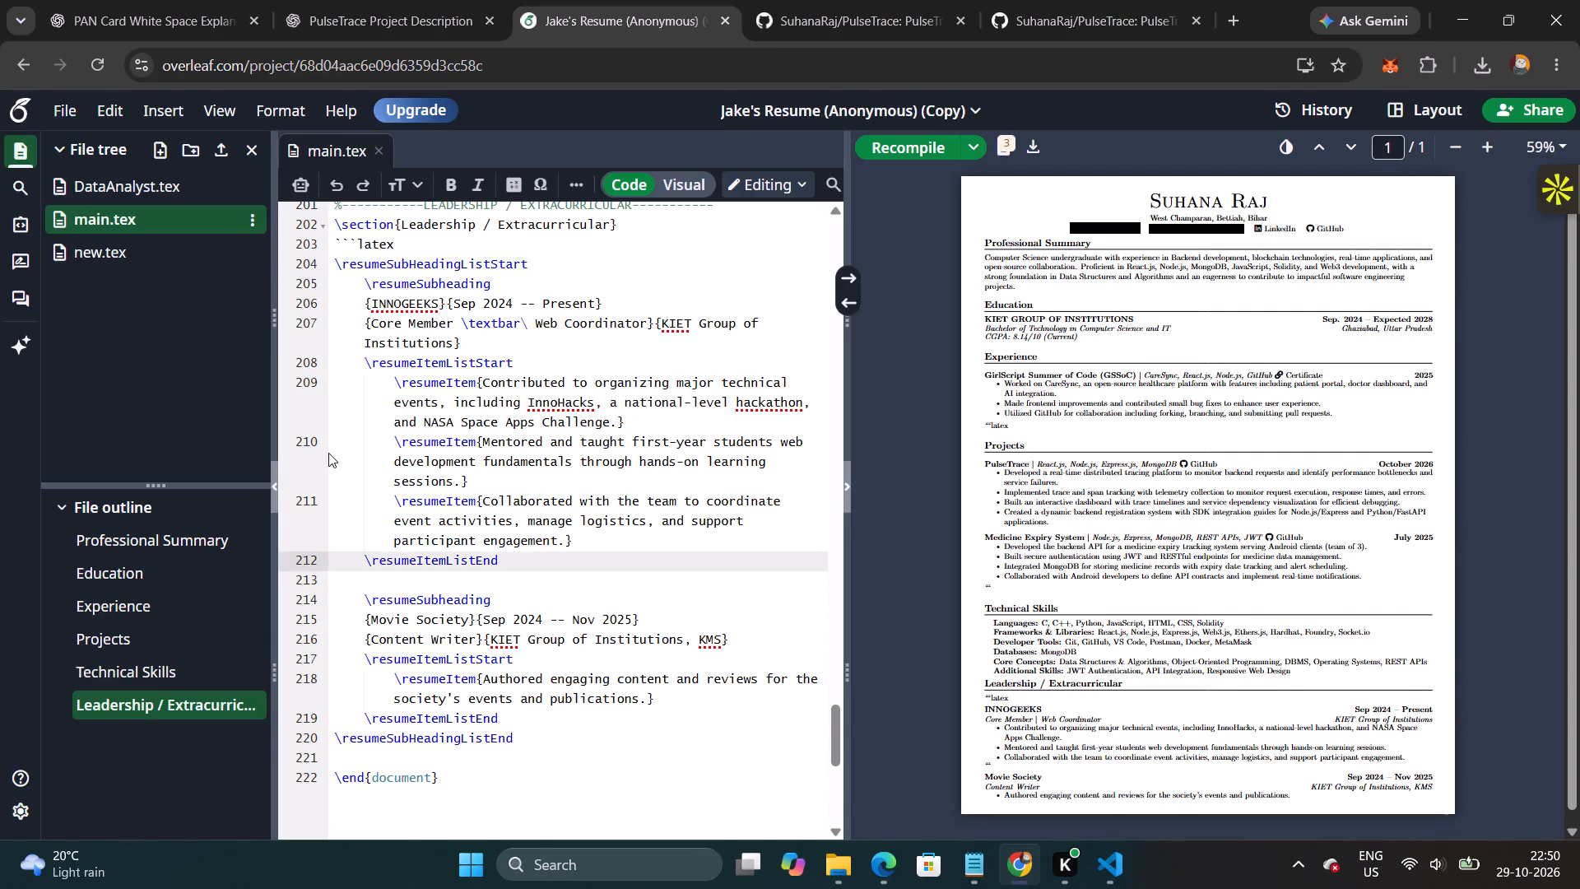
left_click_drag(405, 242, 302, 242)
key("BackSpace")
key("BackSpace")
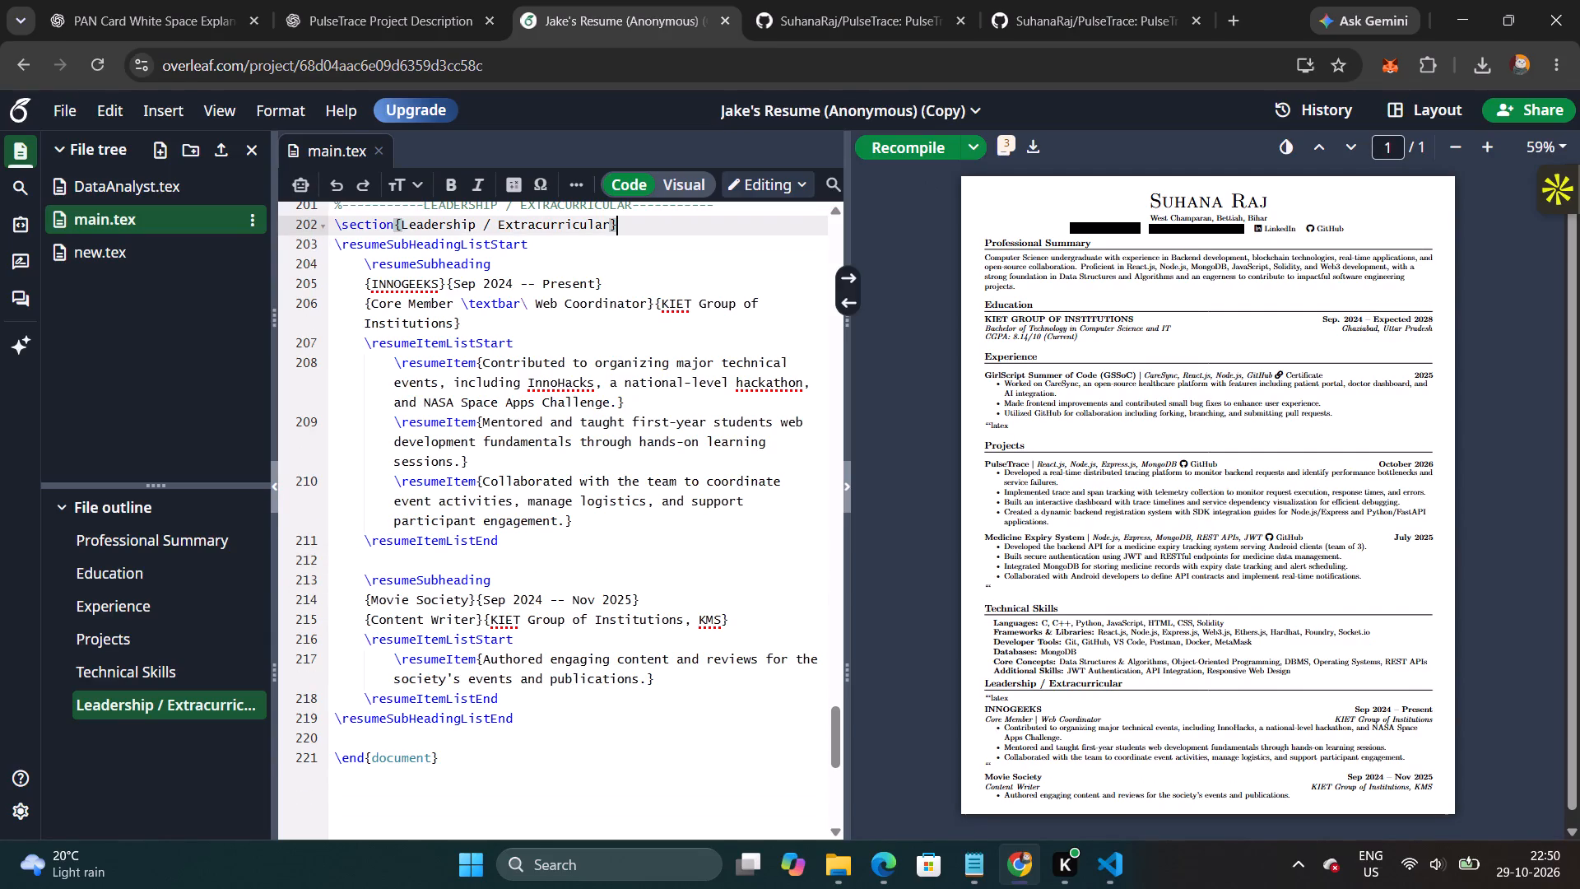
left_click(885, 143)
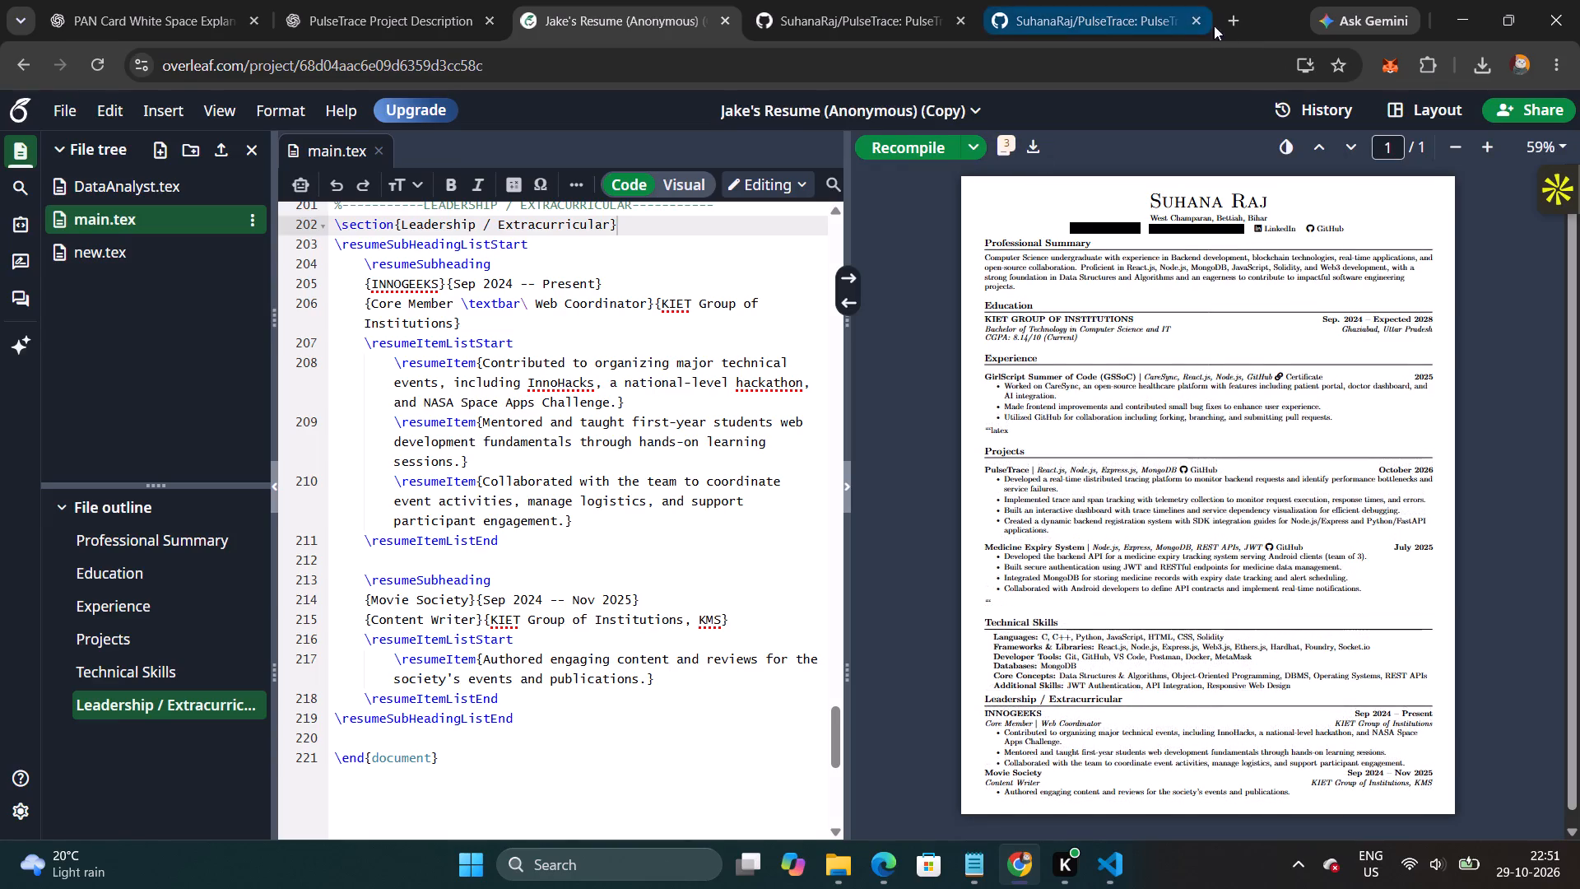
Enlarge the compiled resume preview and examine the INNOGEEKS bullets in the Leadership / Extracurricular section.
scroll(1093, 579, "down", 1)
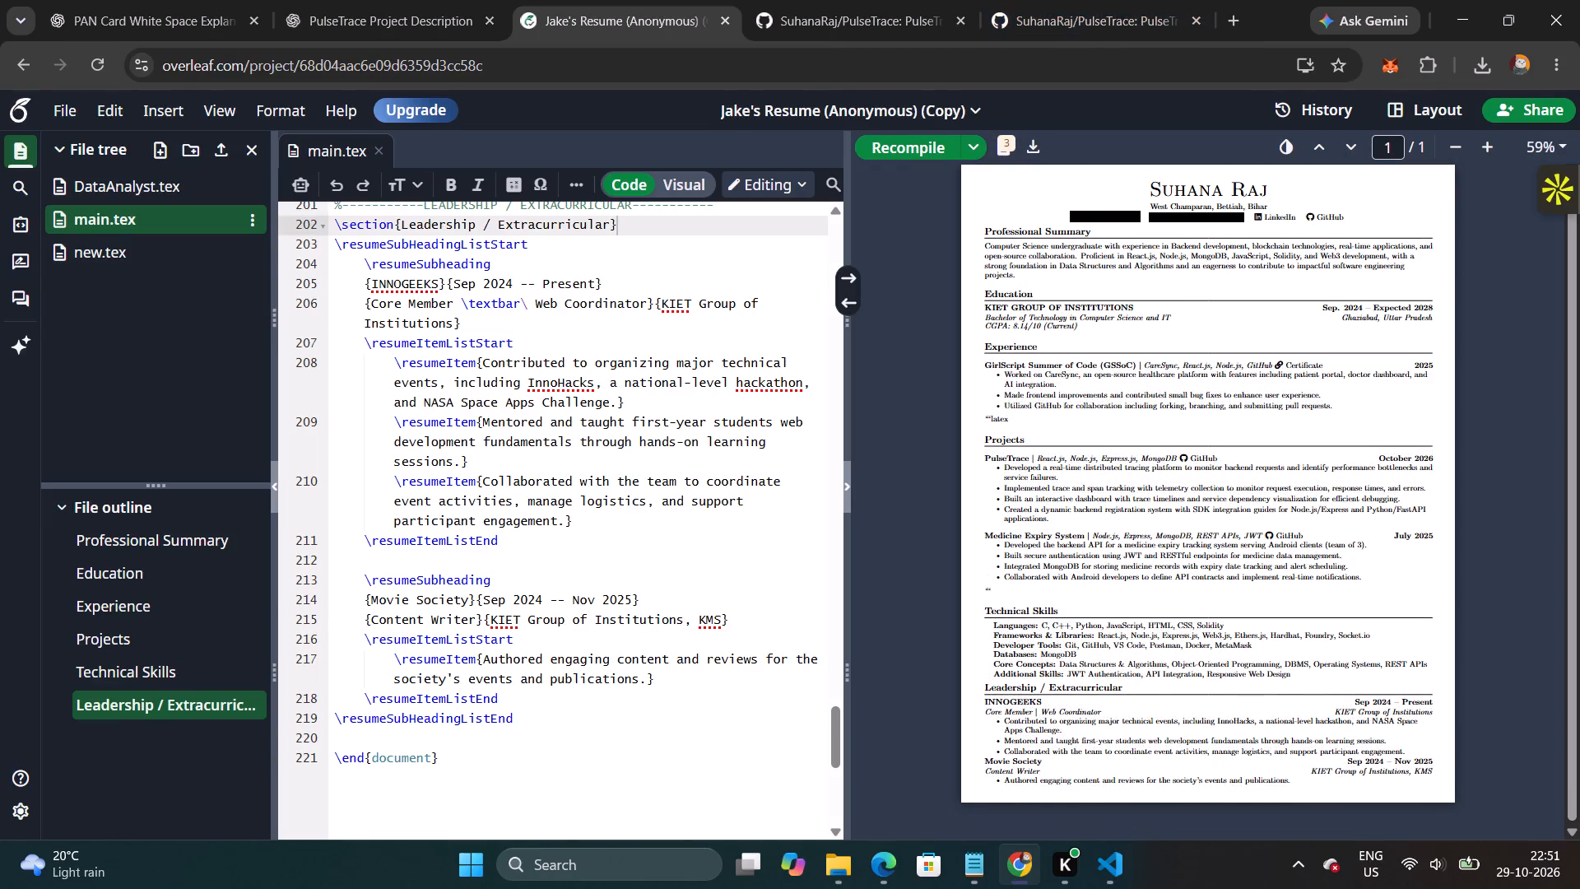
scroll(1093, 579, "down", 1)
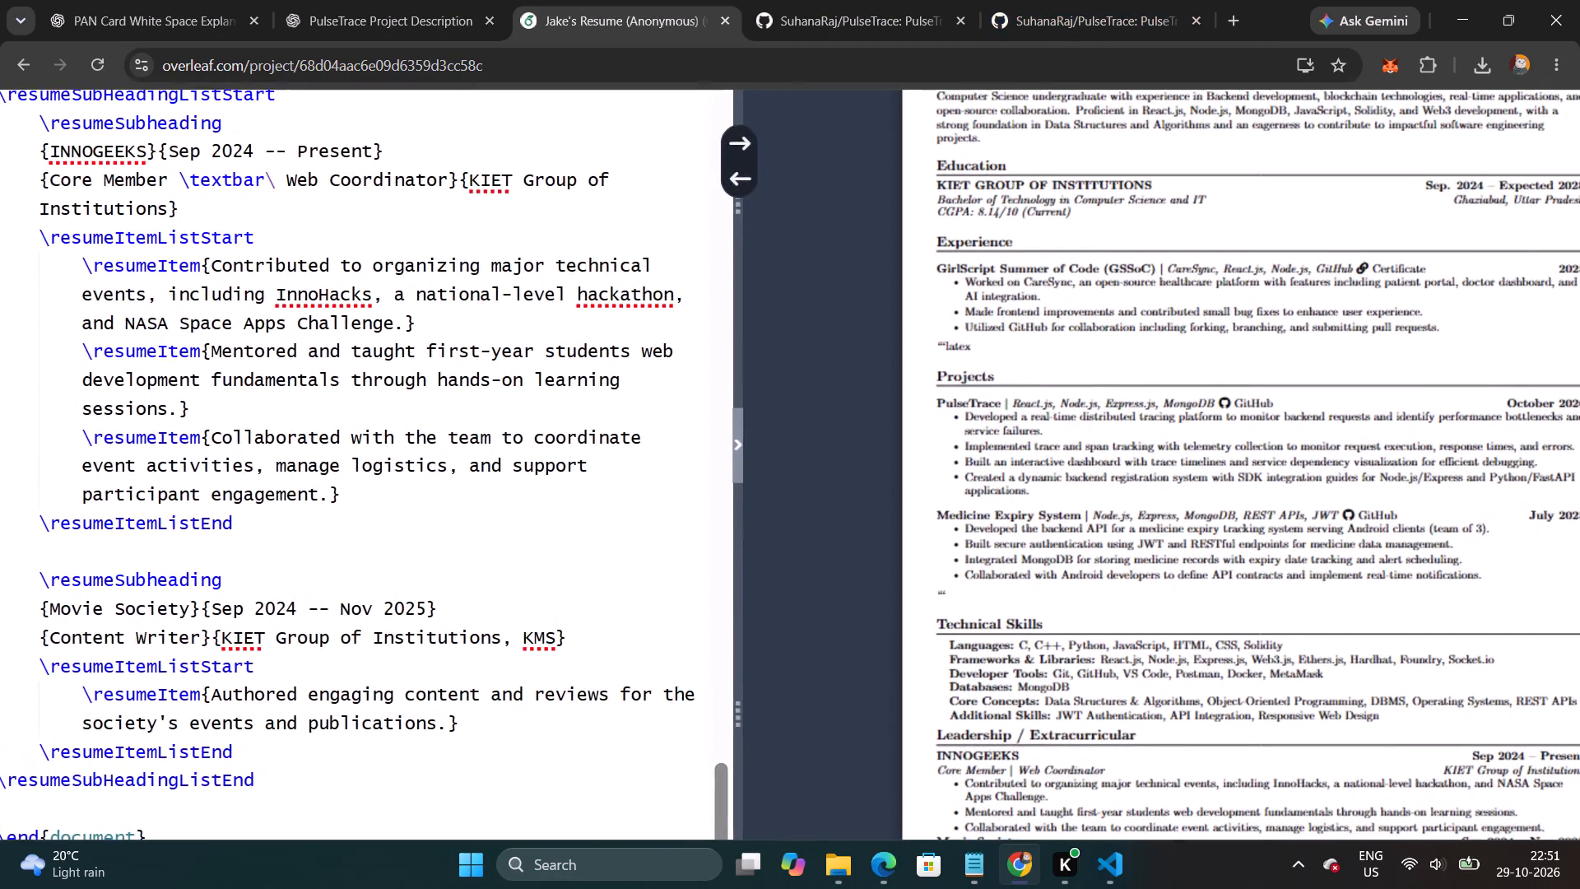
scroll(1093, 579, "down", 2)
scroll(1077, 724, "down", 1)
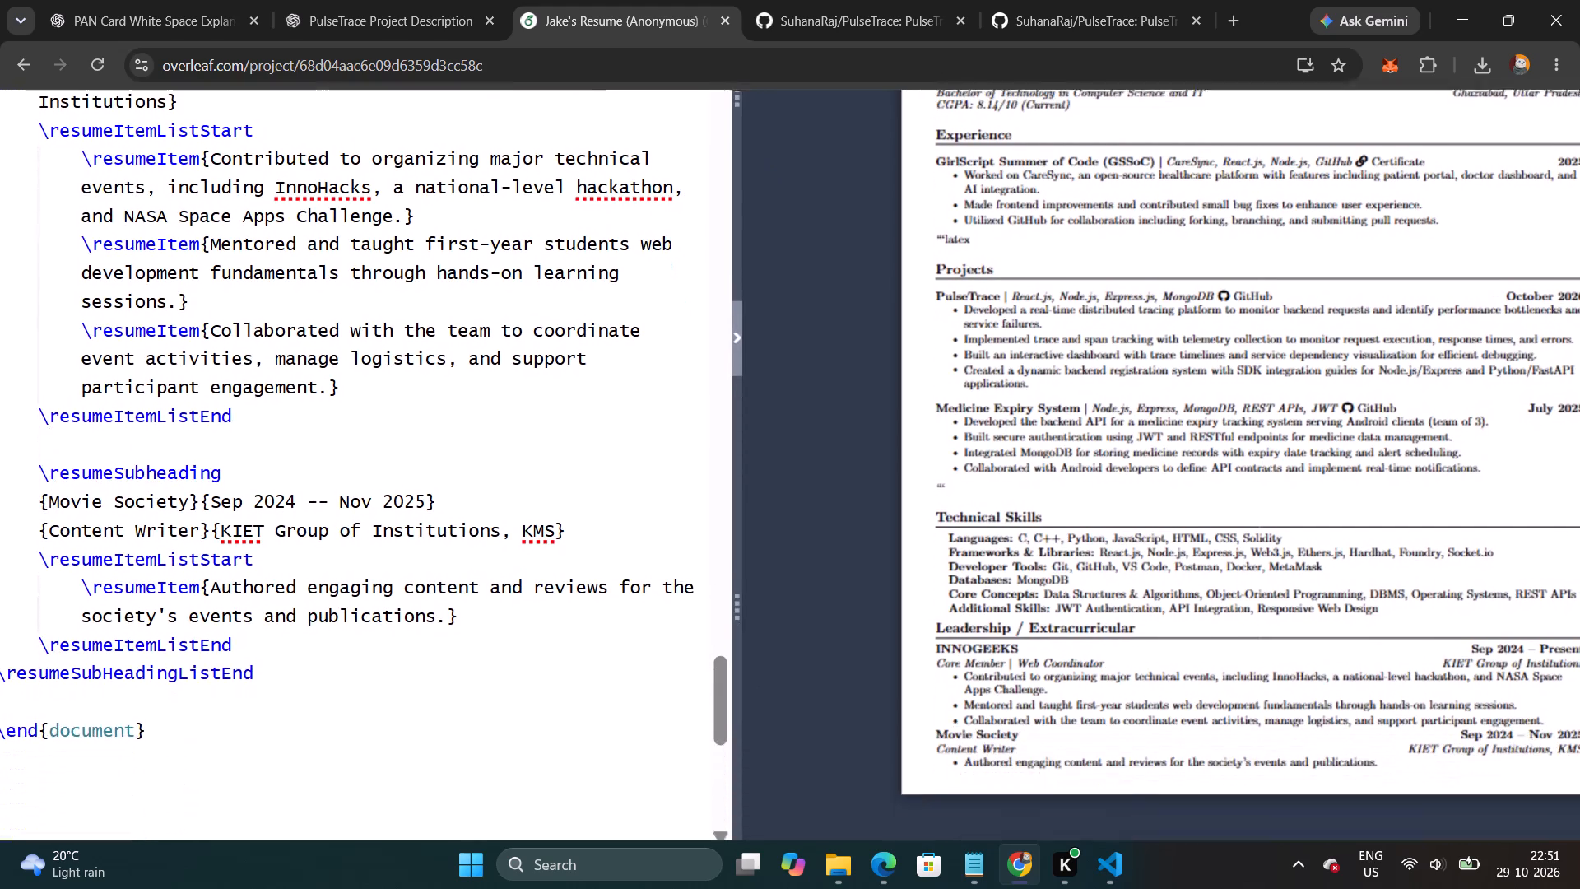
scroll(1077, 724, "down", 1)
scroll(1077, 724, "left", 1)
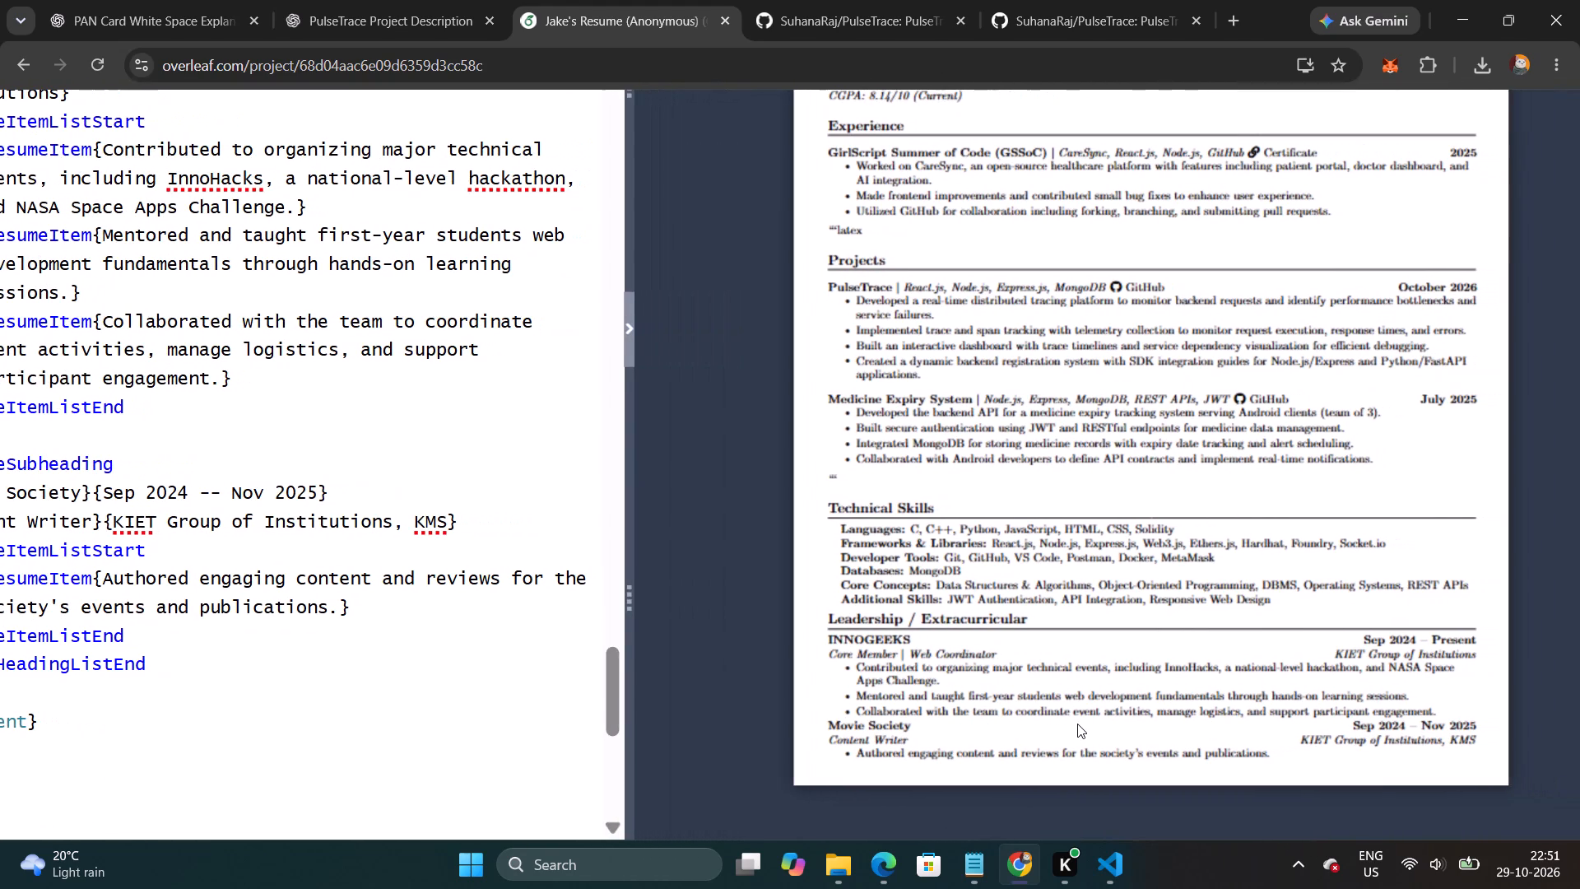
scroll(1077, 724, "left", 2)
scroll(439, 543, "right", 1)
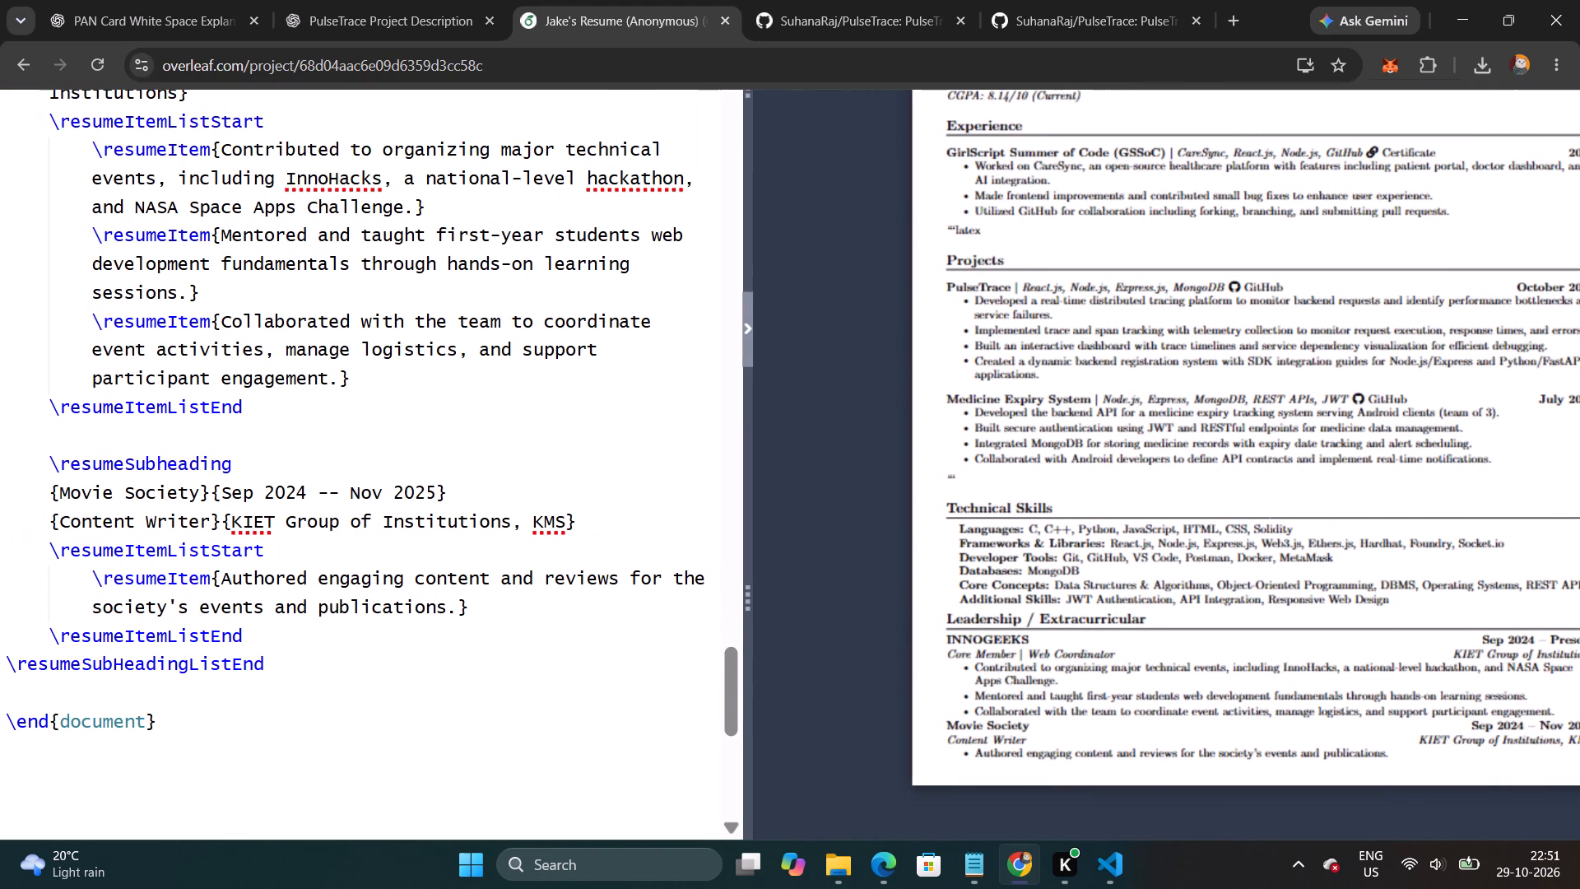
Remove the commas after "logistics" and "hackathon" in the INNOGEEKS bullet items.
left_click(468, 355)
key("BackSpace")
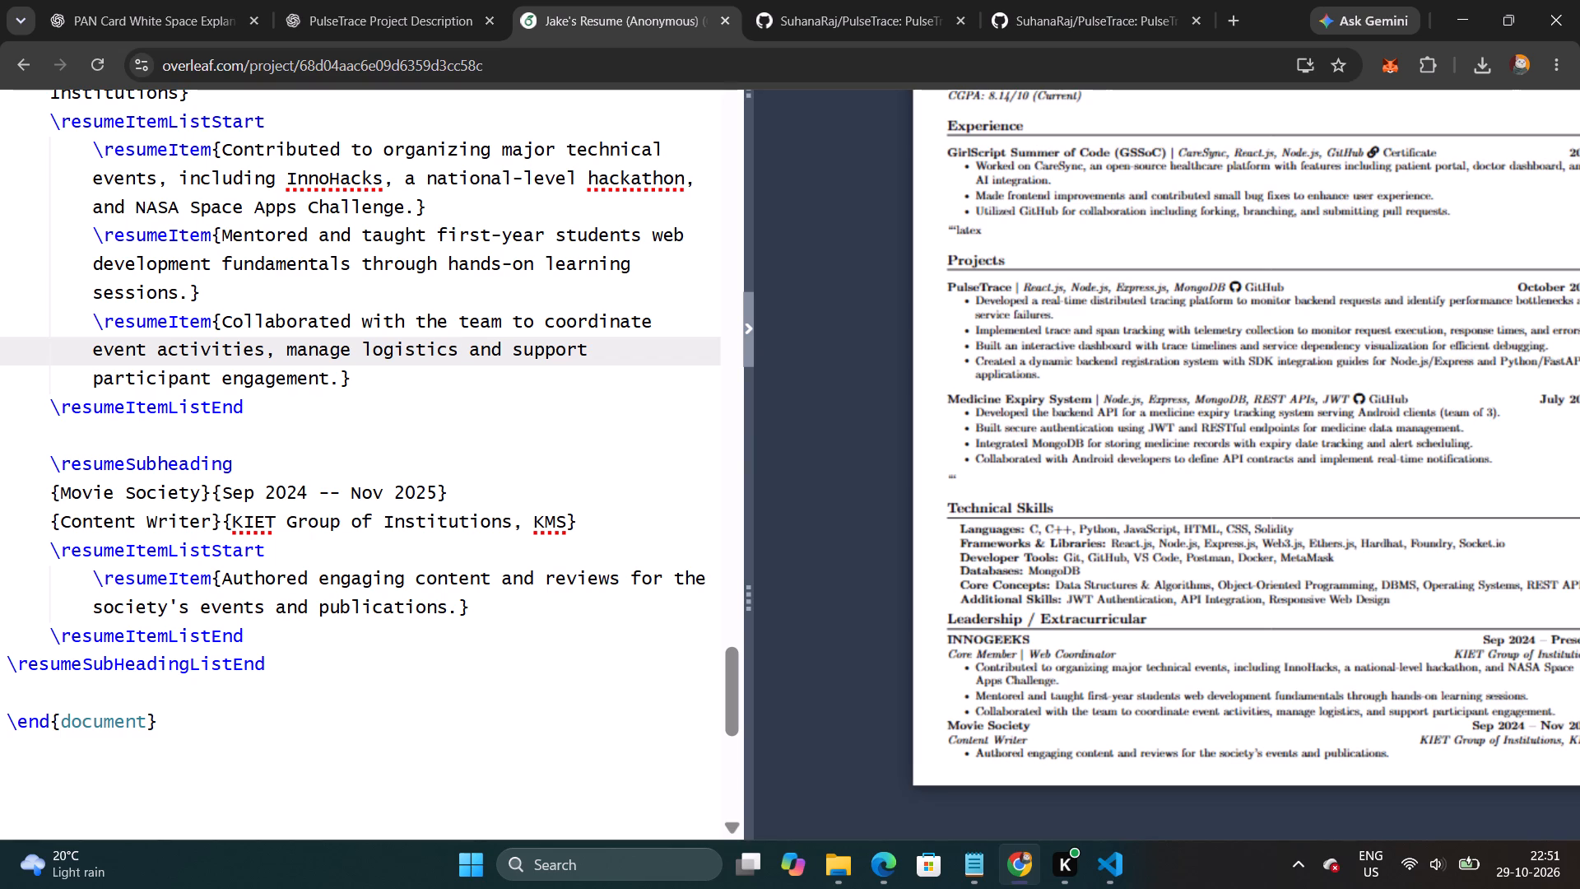
left_click(699, 185)
key("BackSpace")
Examine the enlarged resume preview from Experience through Leadership / Extracurricular, and return to the full editor and page view.
scroll(1175, 512, "left", 1)
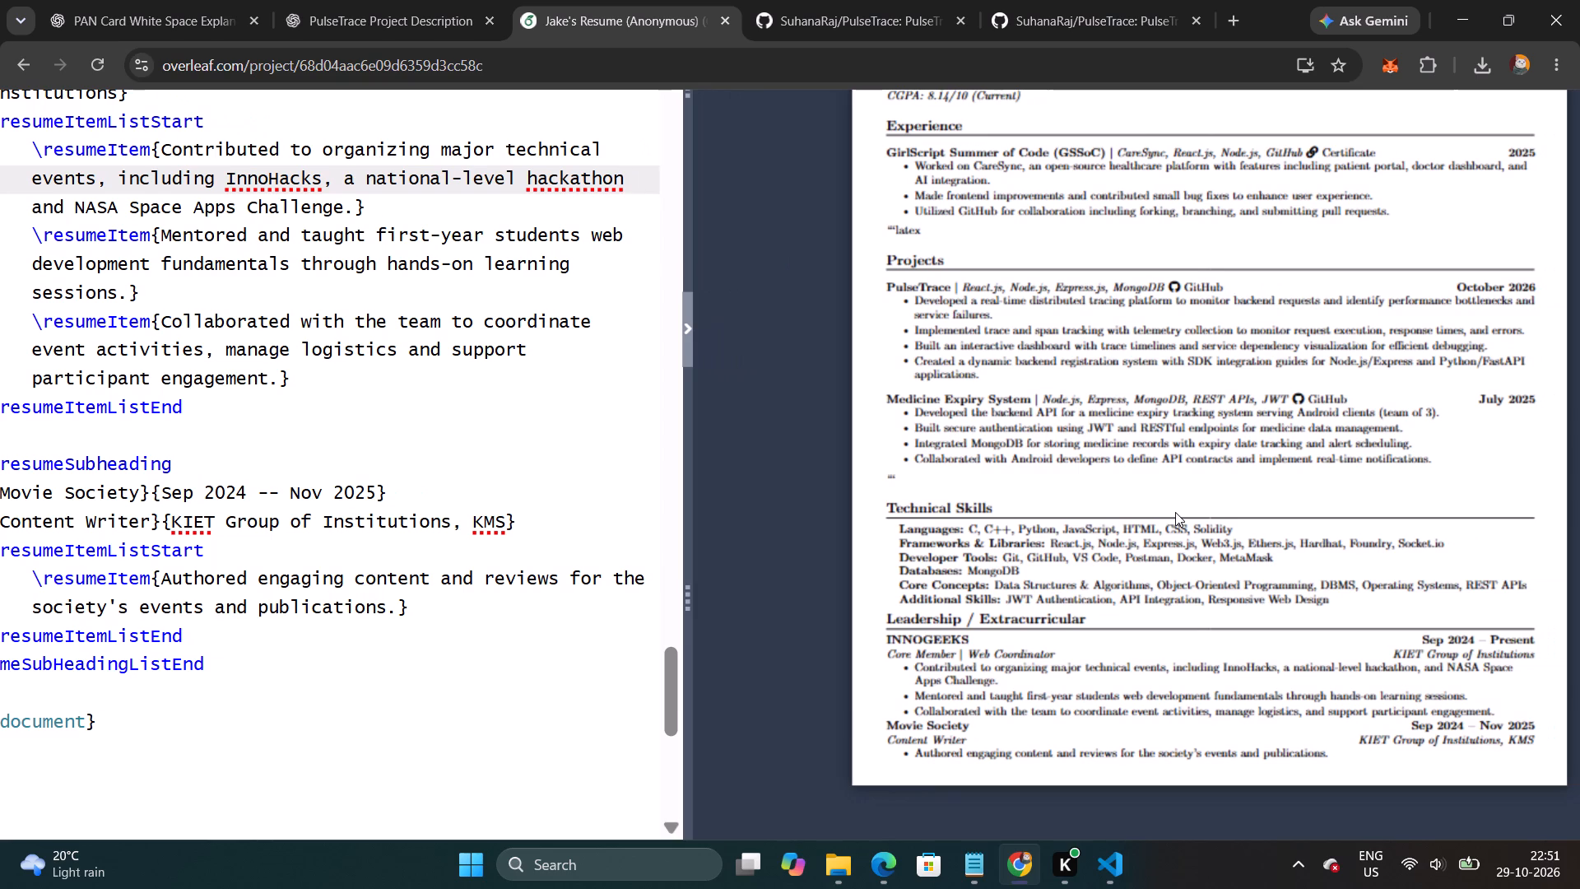
scroll(1175, 512, "left", 2)
scroll(1175, 512, "up", 1)
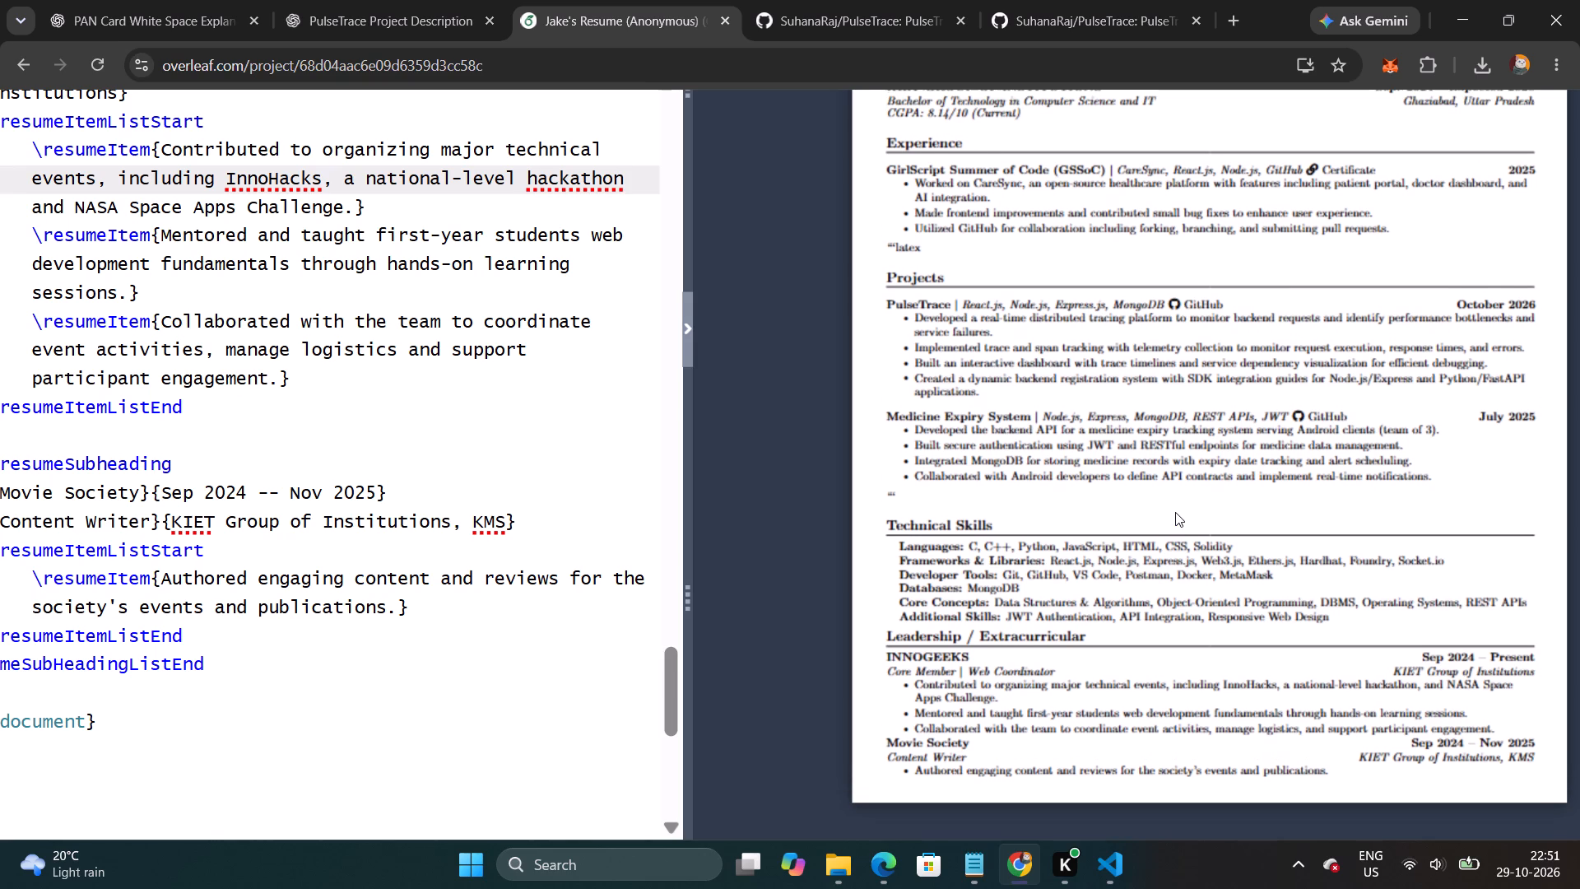
scroll(1175, 512, "up", 1)
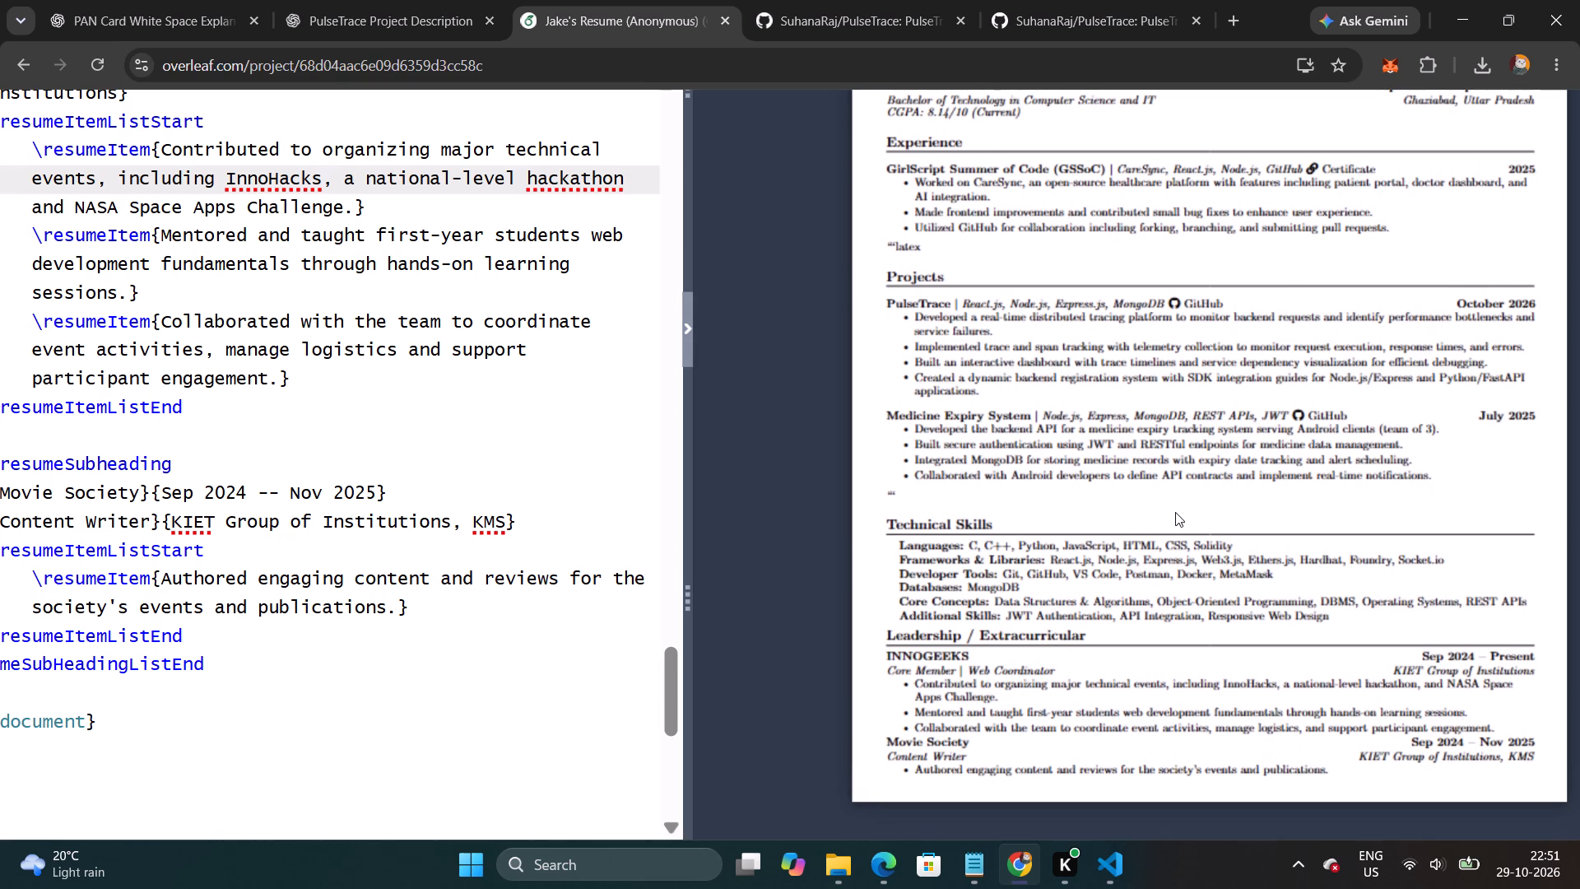
scroll(1175, 512, "up", 2)
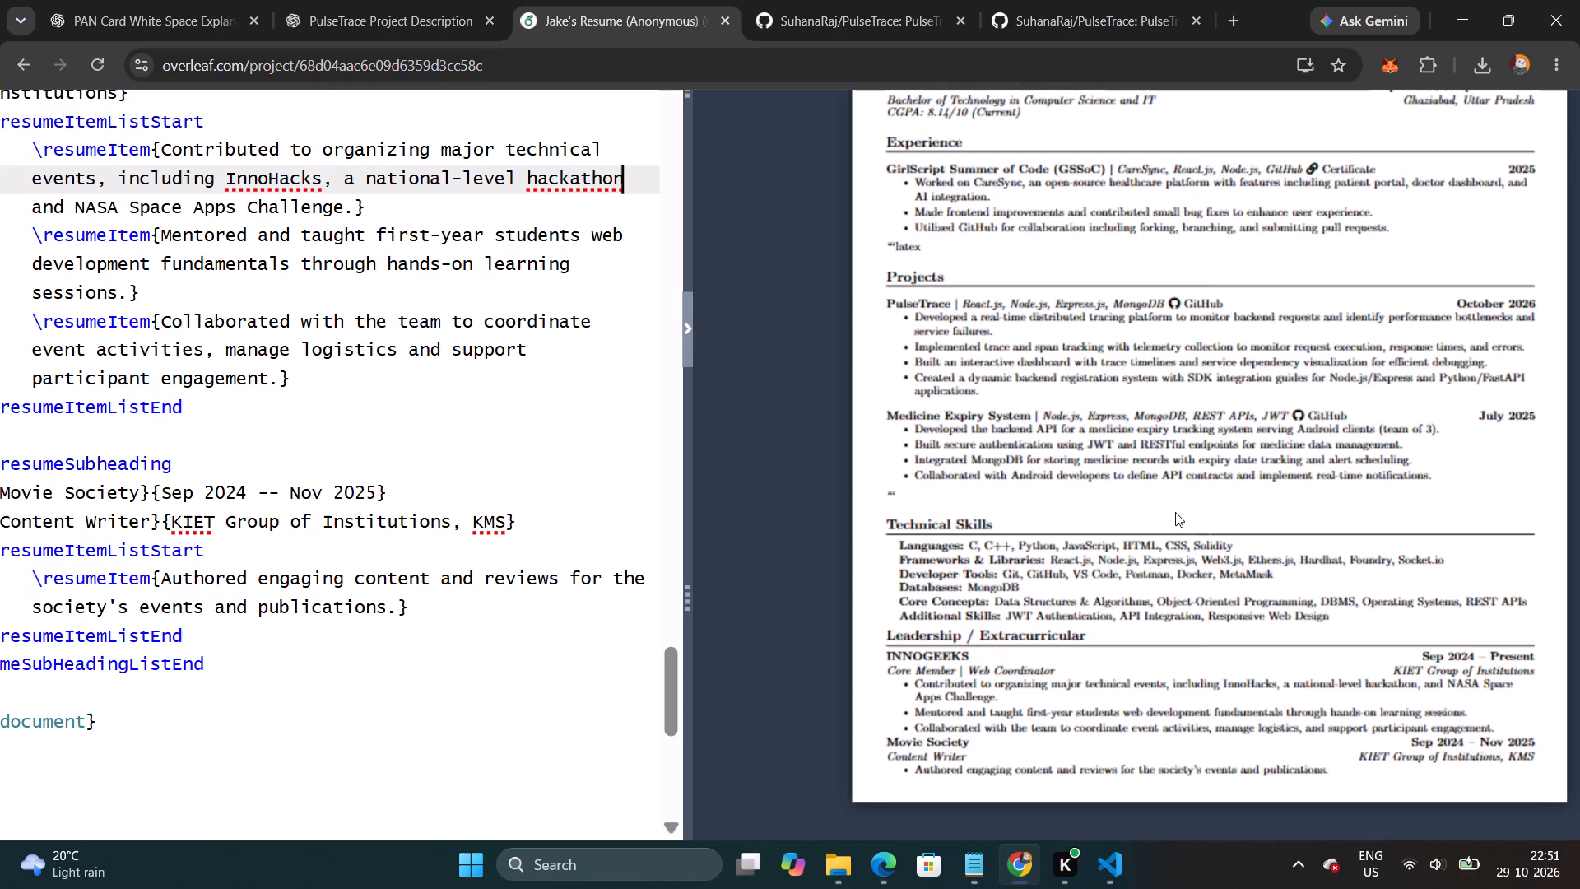
scroll(1175, 512, "up", 1)
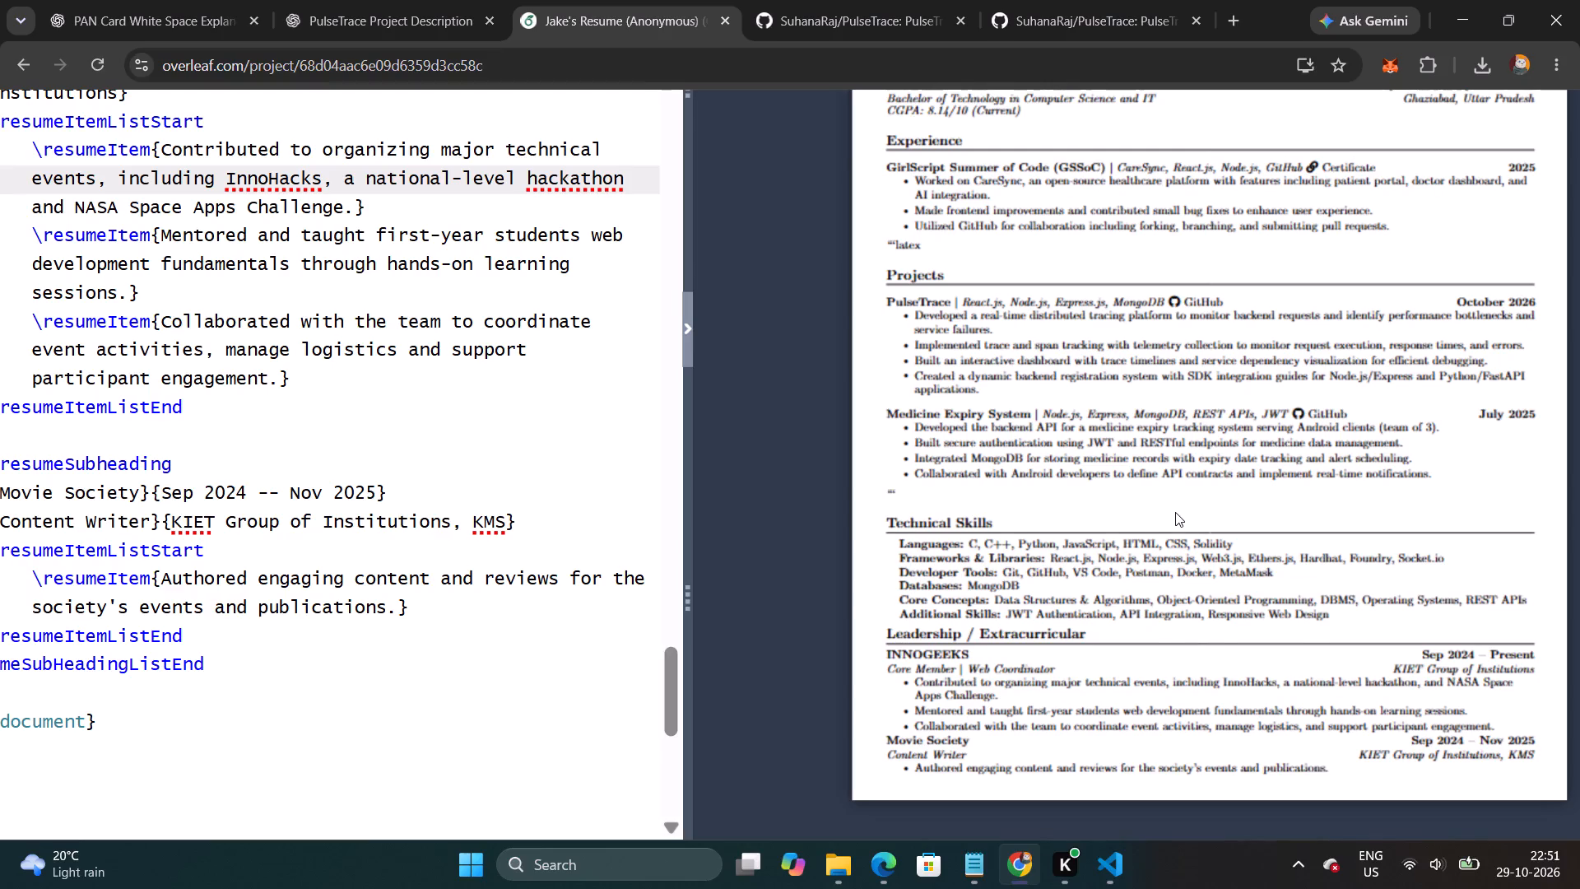
scroll(1175, 512, "up", 1)
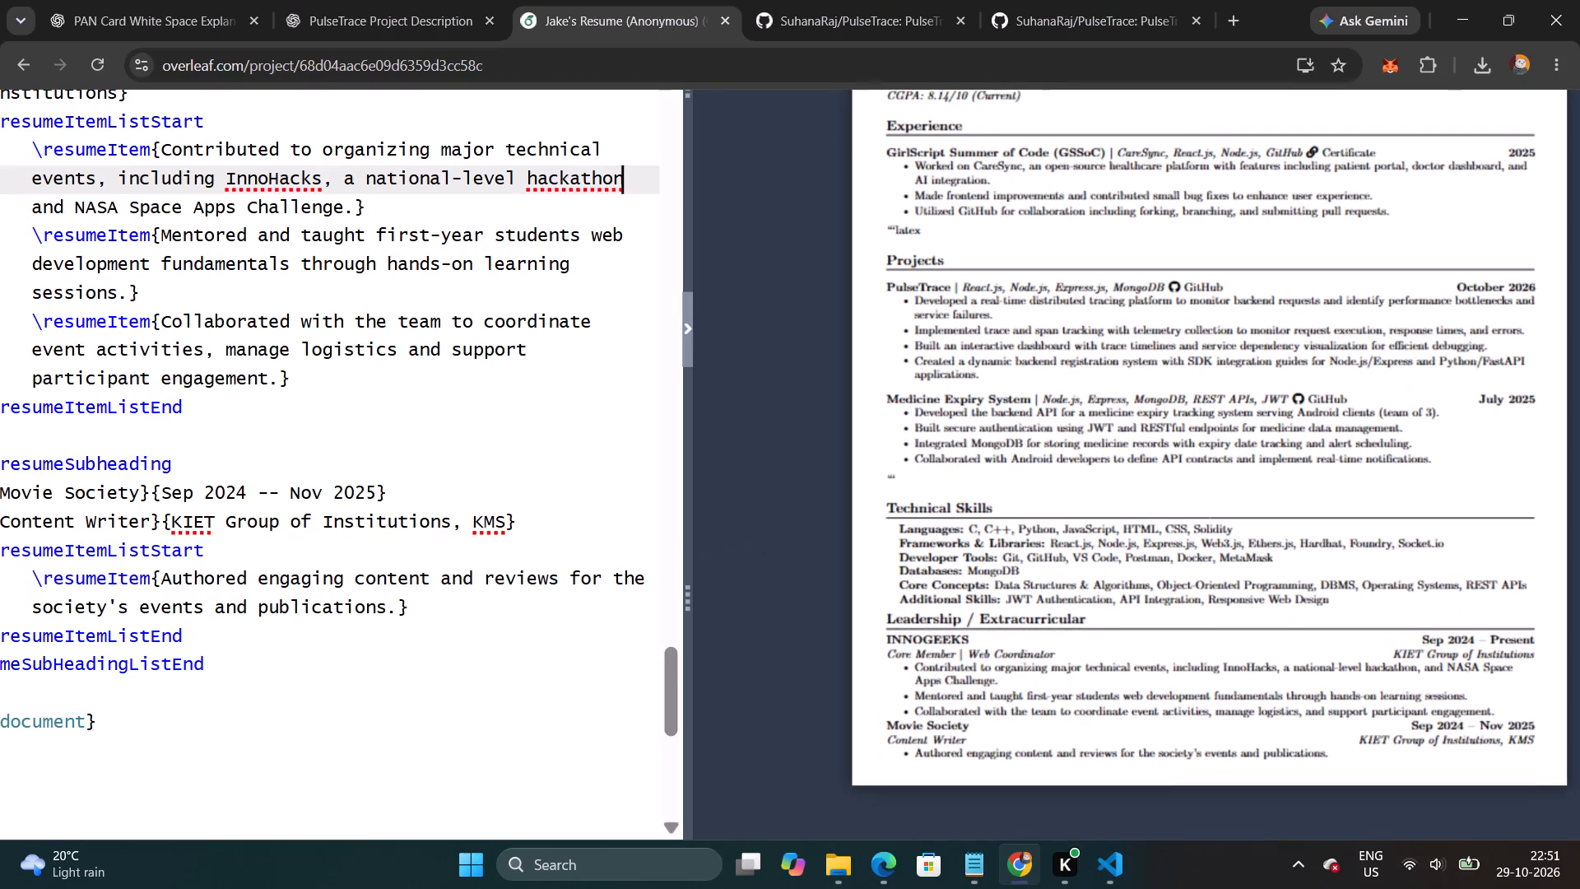
scroll(649, 598, "up", 1)
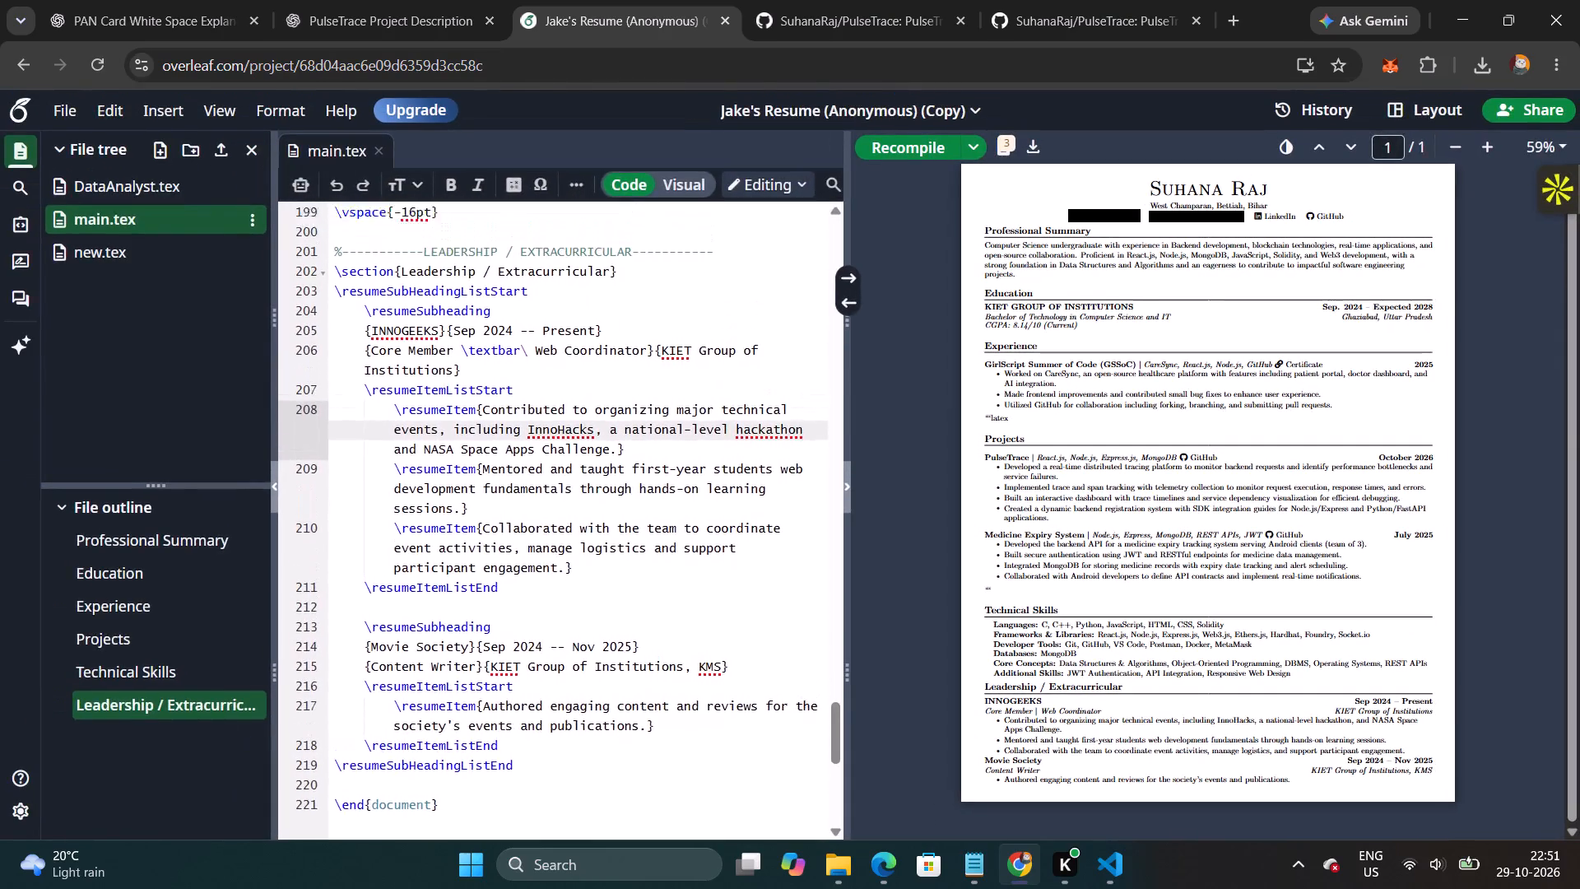
Remove "Foundry" and its separating comma from the Frameworks & Libraries line in the Technical Skills section.
scroll(649, 598, "up", 3)
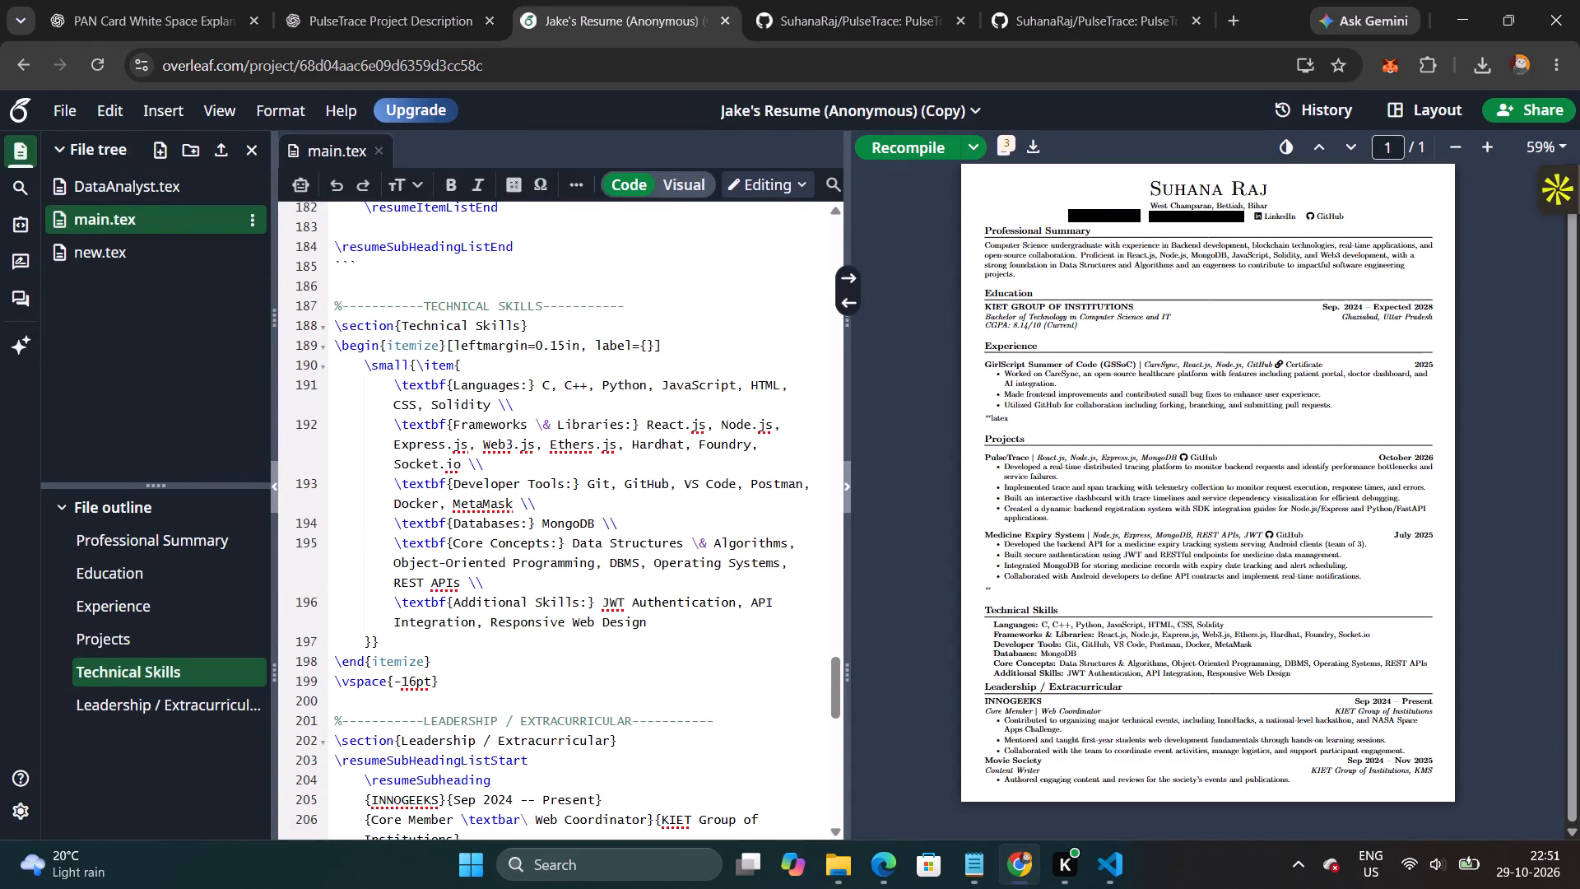
left_click_drag(695, 444, 755, 444)
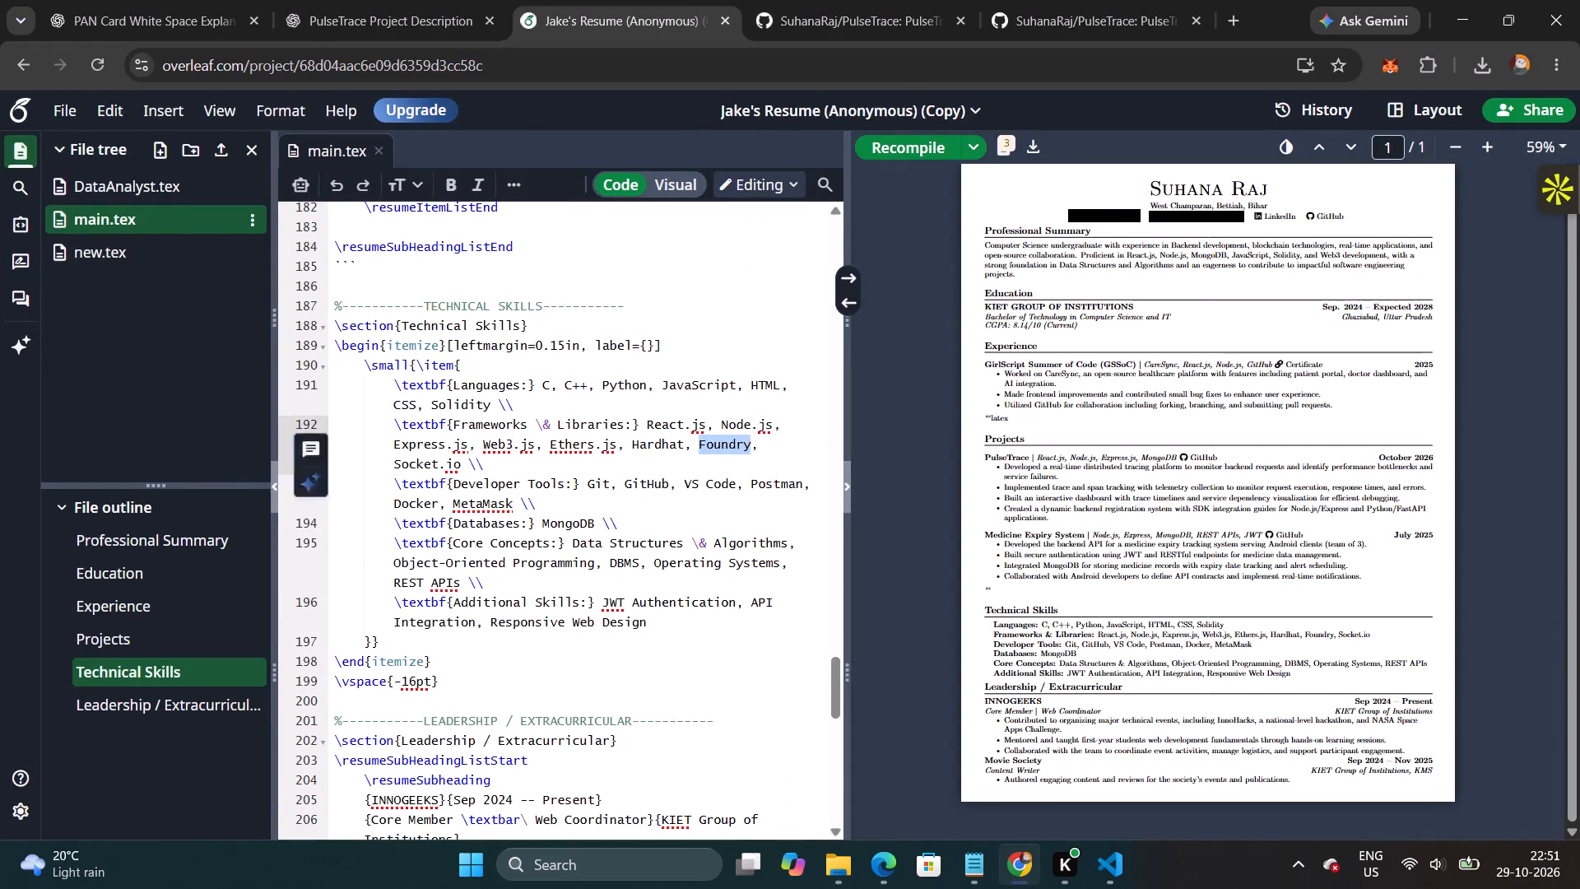
key("BackSpace")
key("BackSpace")
key("BackSpace")
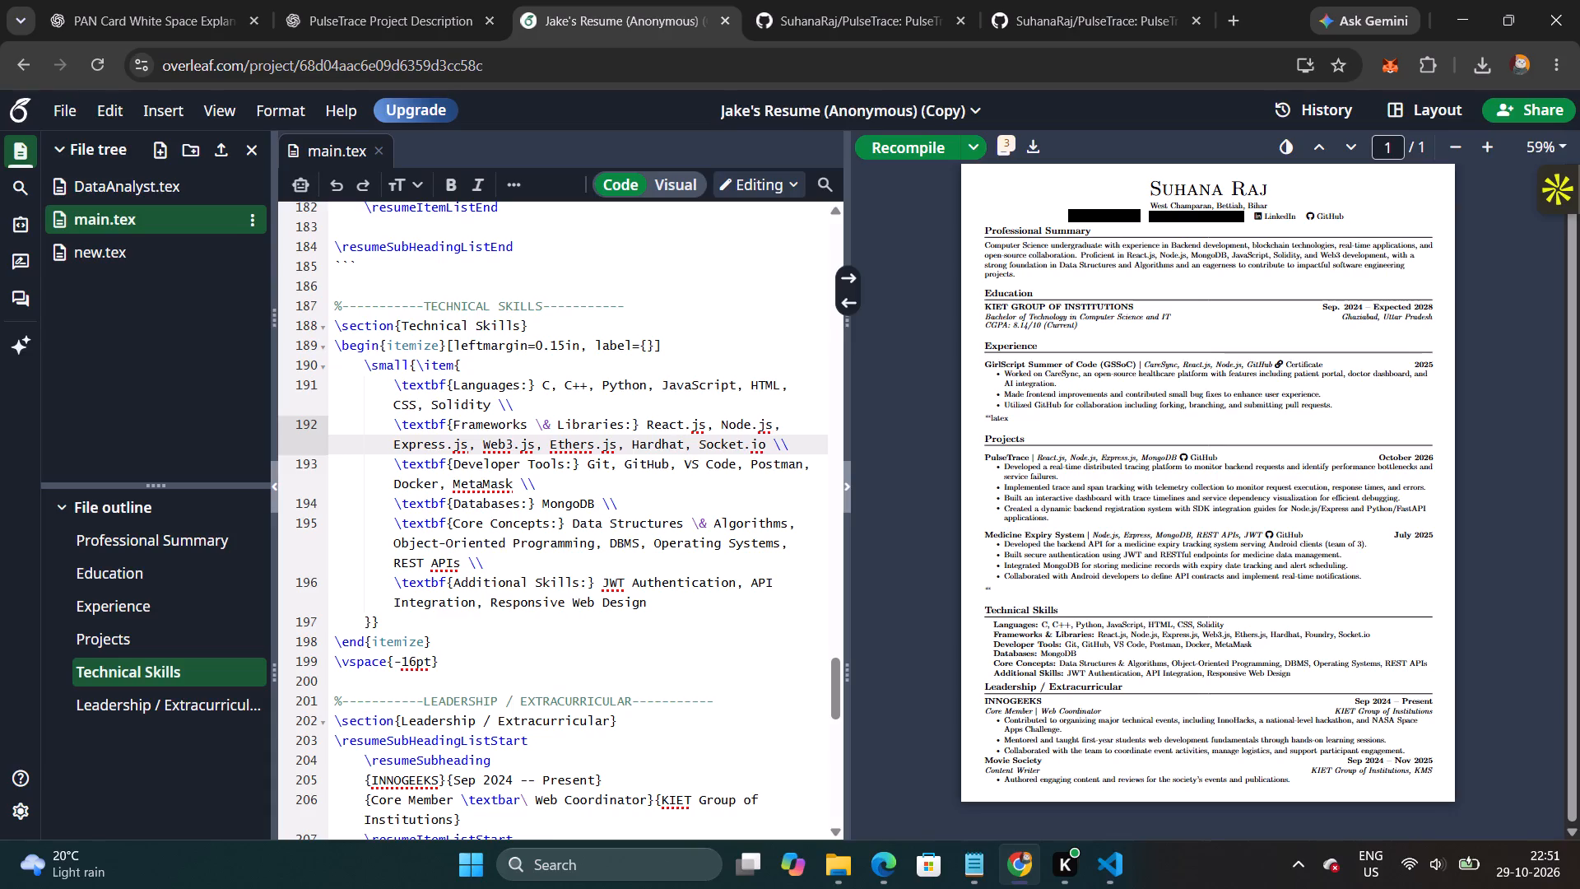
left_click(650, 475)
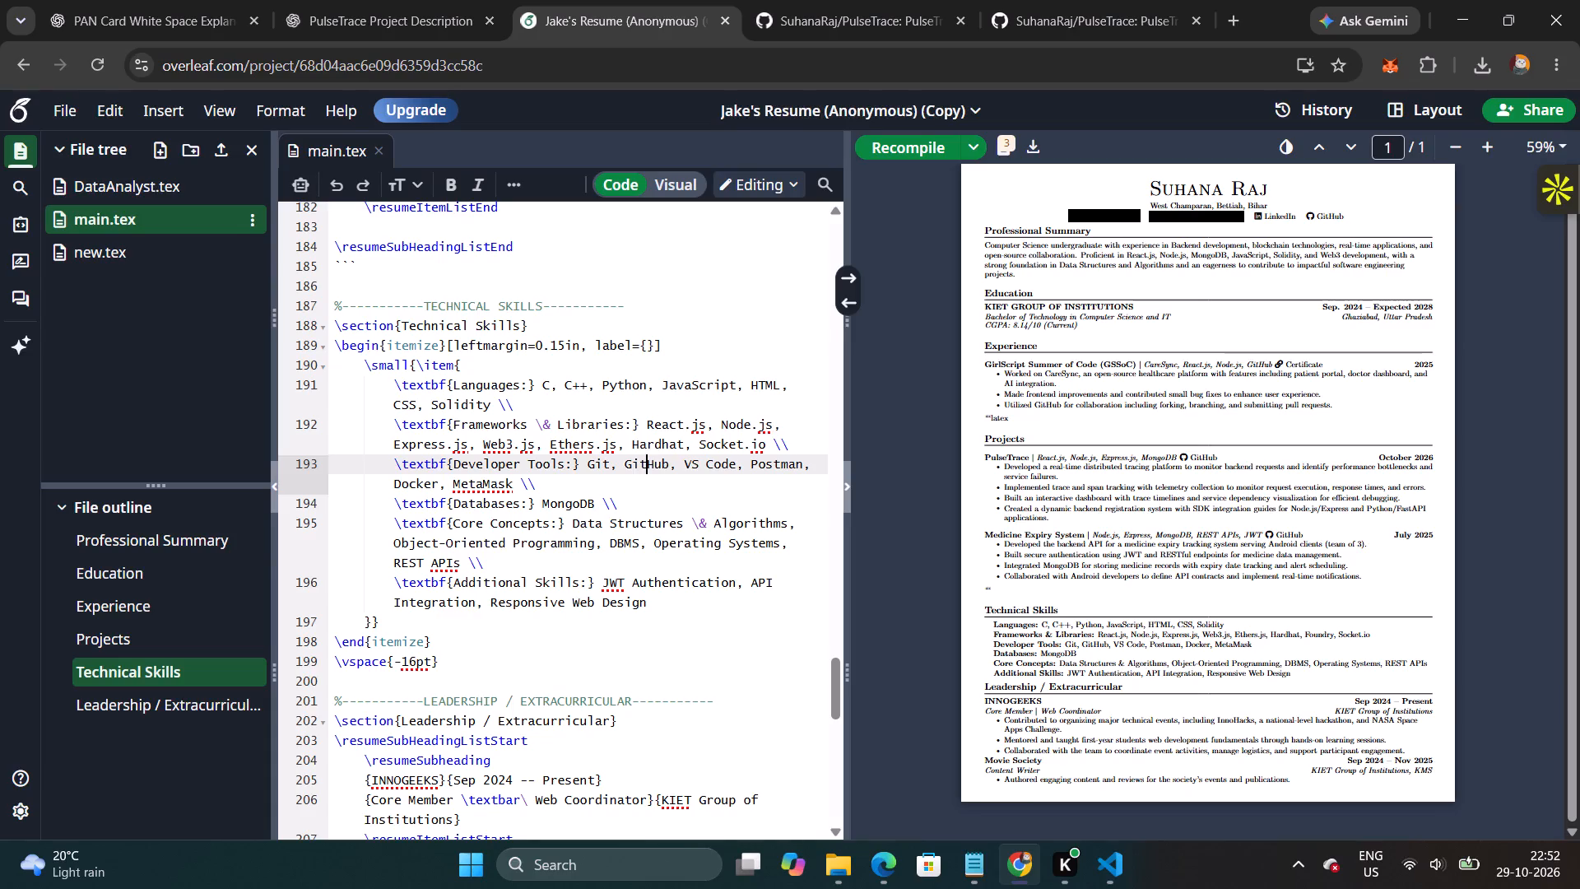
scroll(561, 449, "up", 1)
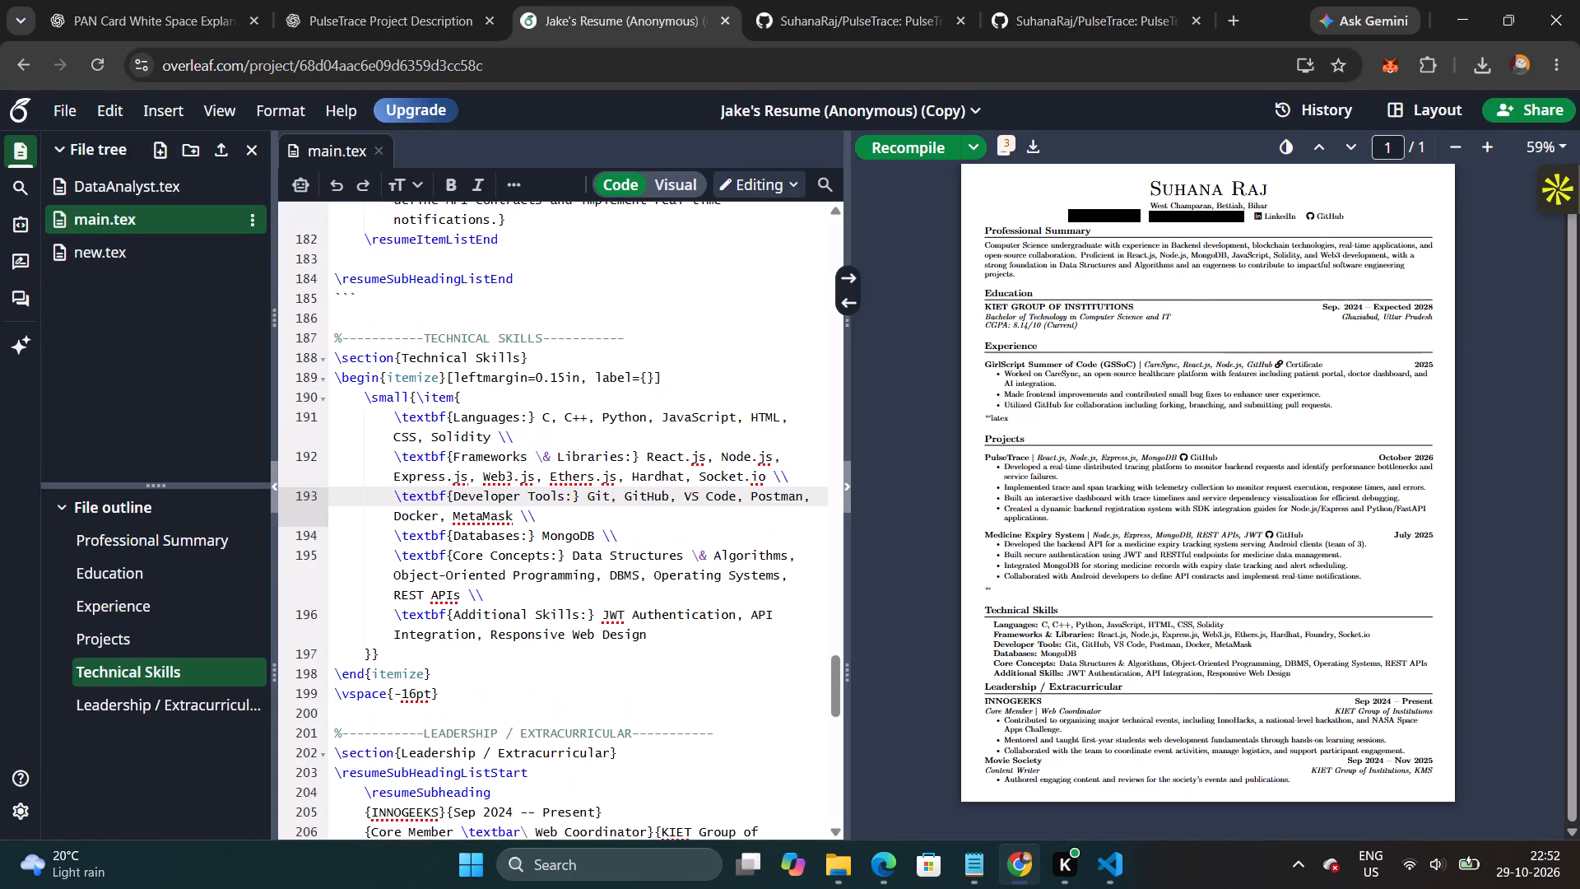
Recompile the resume to update the preview with the edited Technical Skills section.
left_click(879, 151)
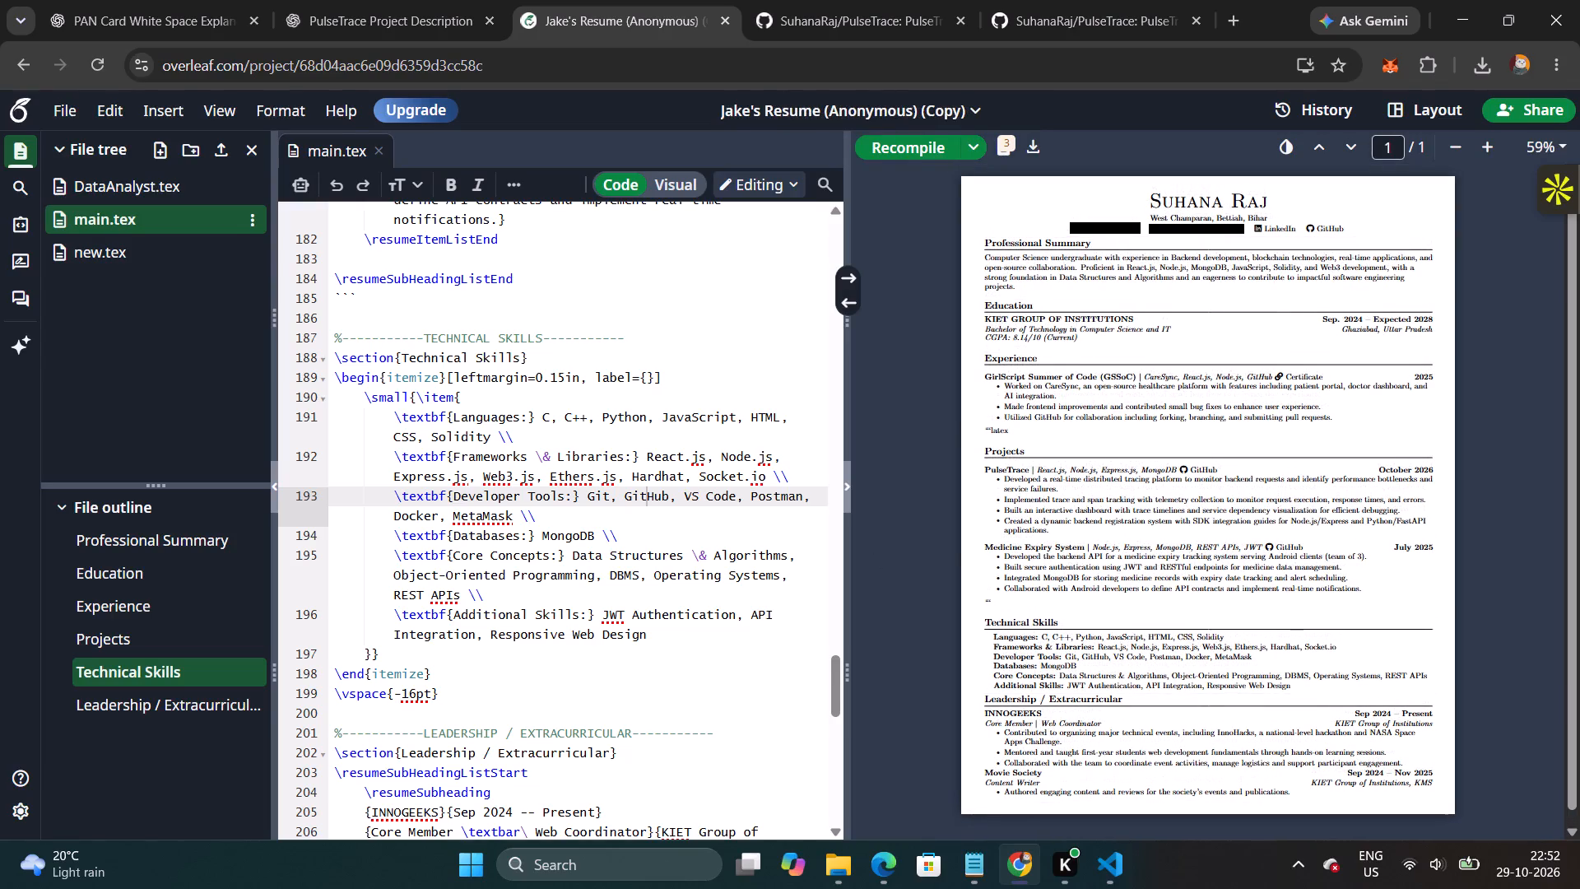
Delete the stray triple-backtick line after \resumeSubHeadingListEnd at the end of the Projects section, and recompile the resume.
scroll(430, 363, "down", 4)
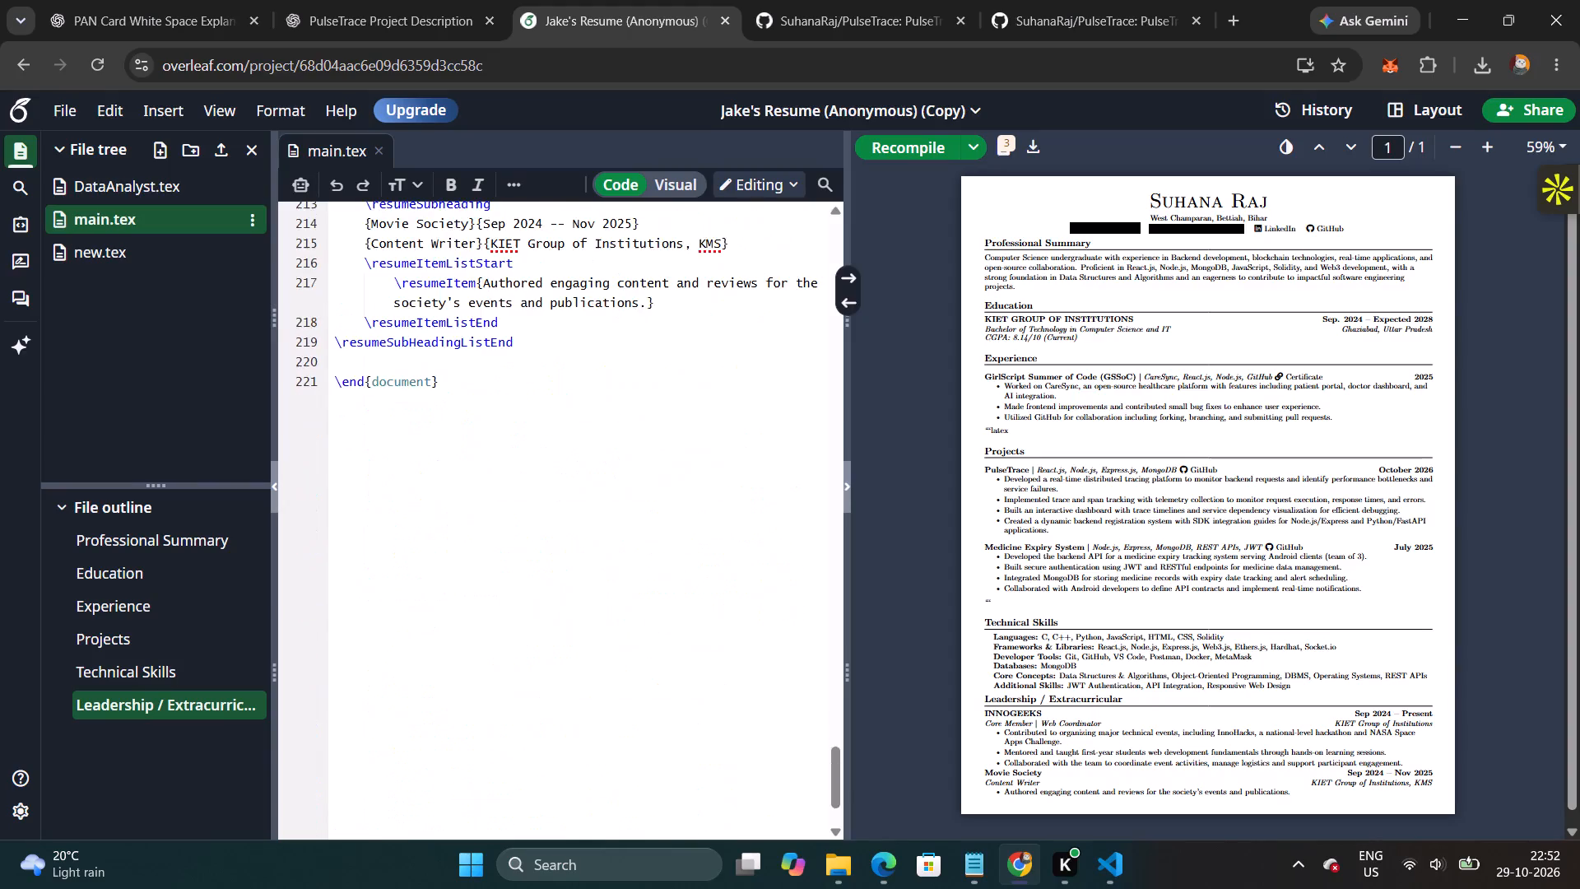
scroll(430, 363, "up", 7)
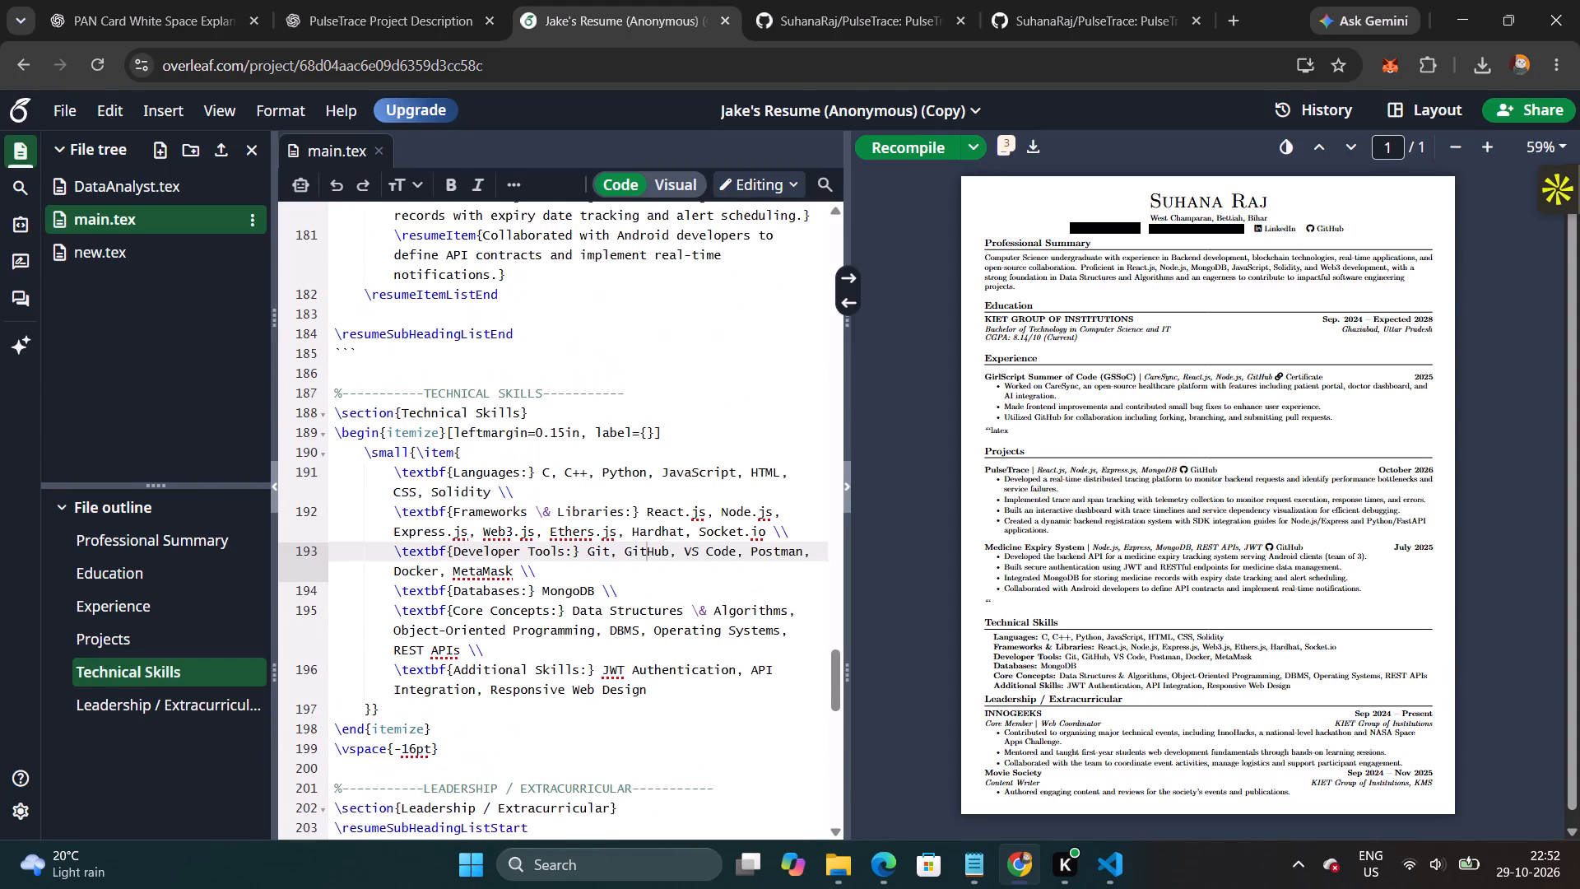
scroll(430, 363, "up", 4)
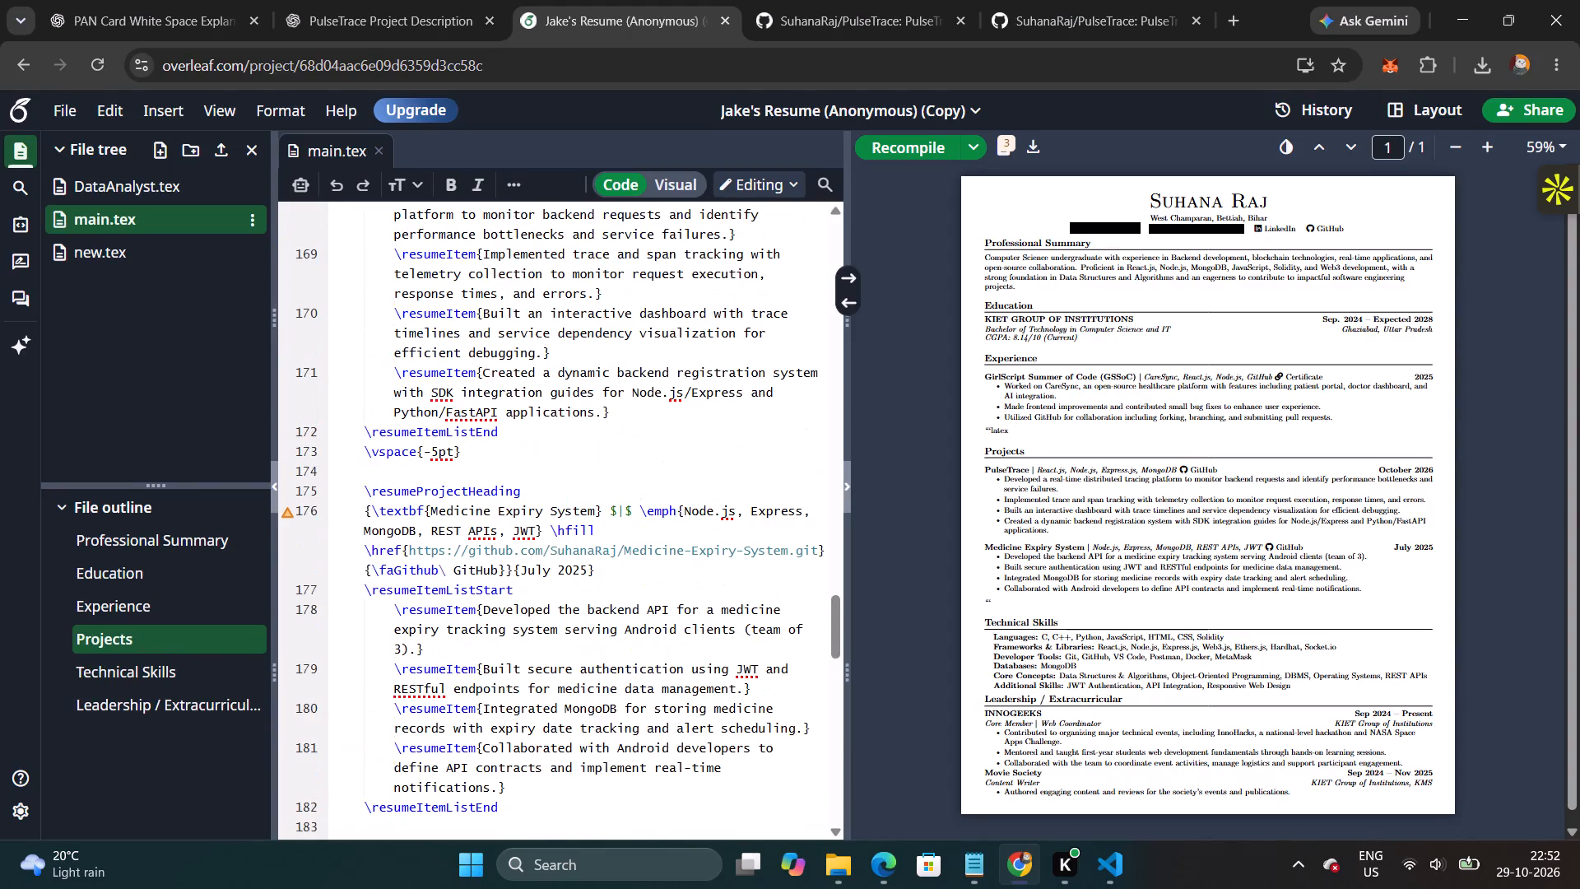
scroll(430, 363, "up", 4)
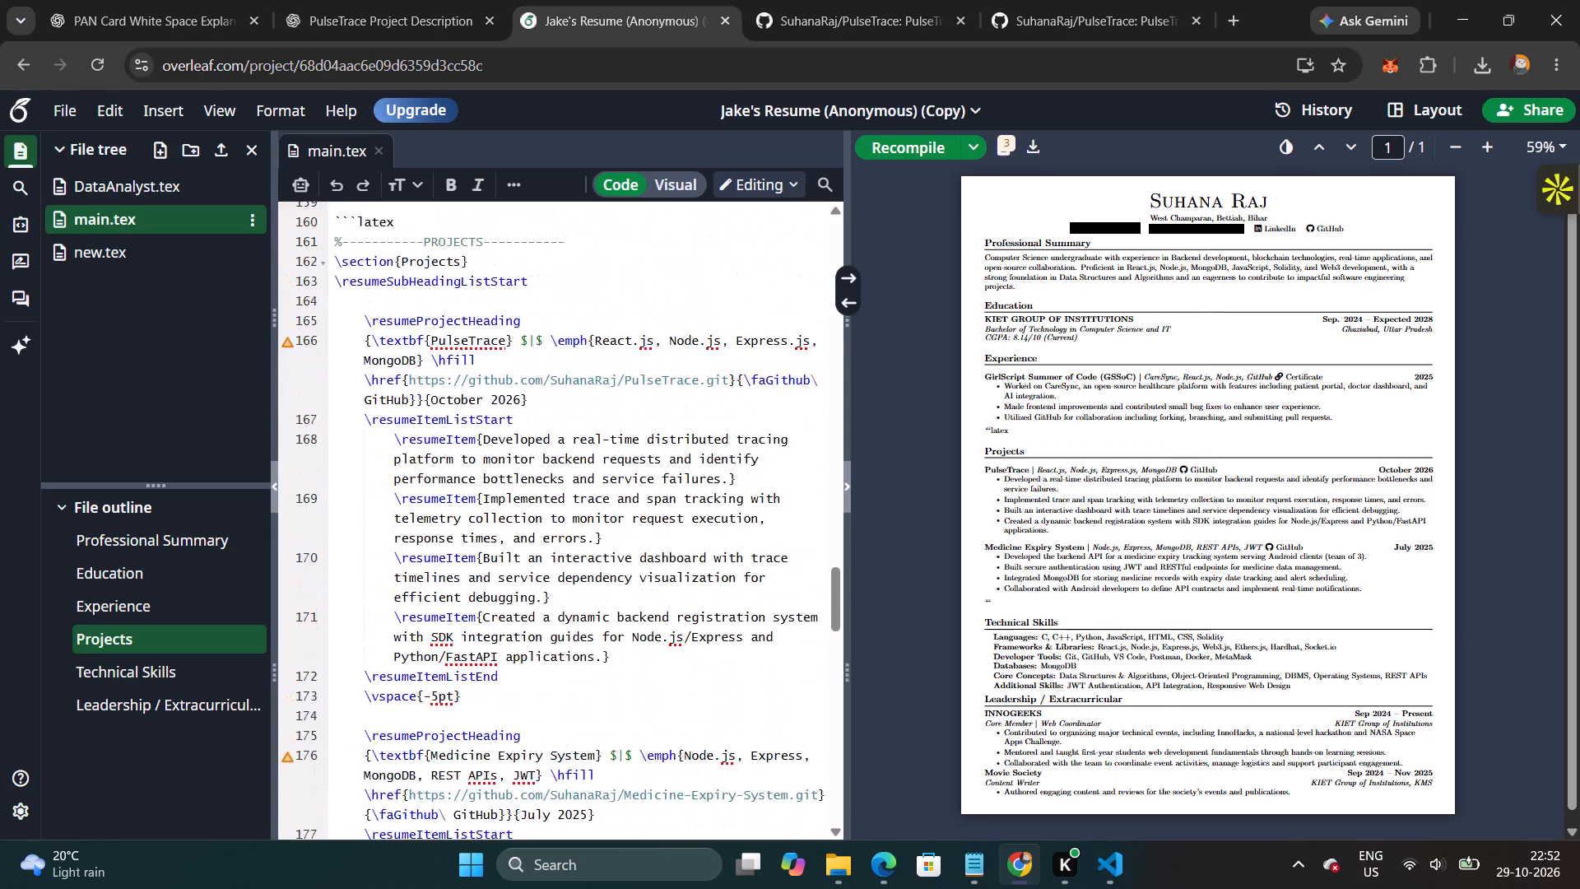
scroll(430, 363, "up", 1)
scroll(430, 363, "down", 1)
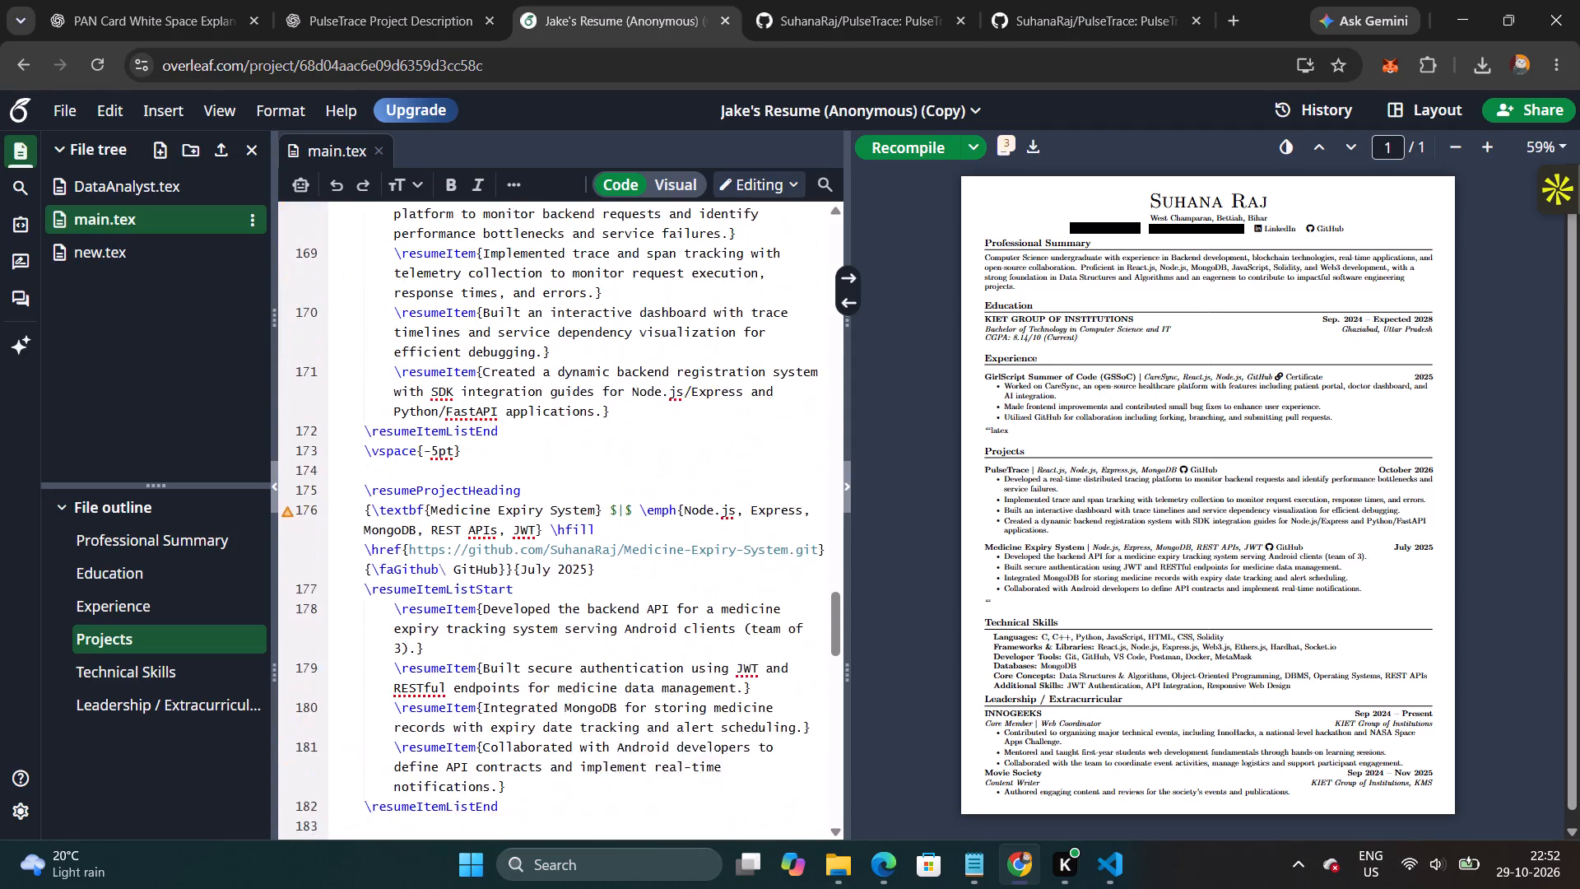
scroll(430, 363, "down", 3)
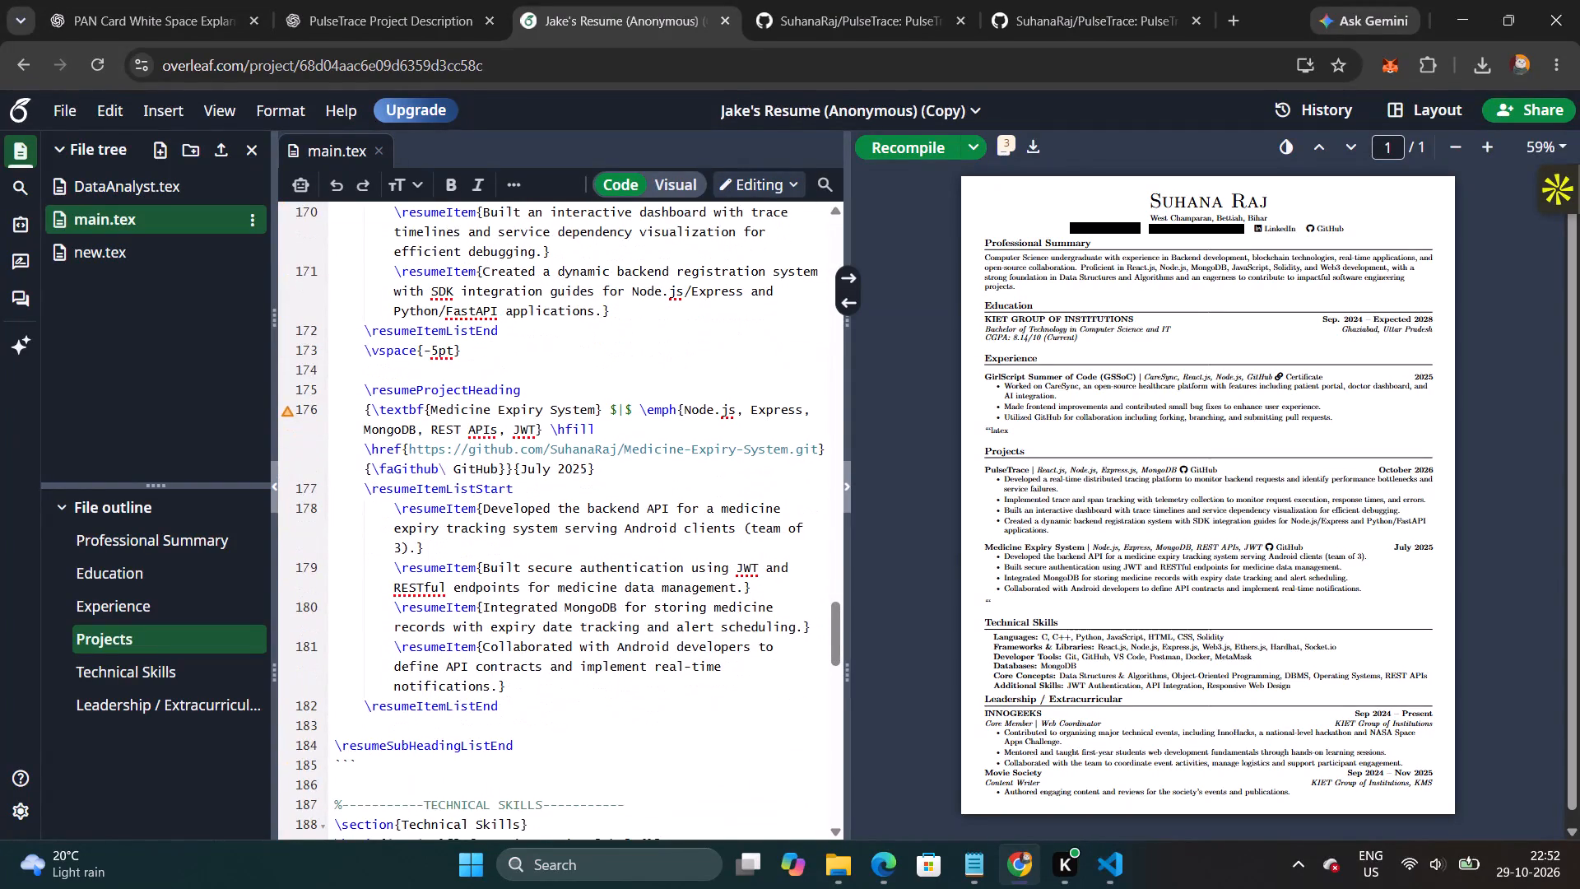
left_click_drag(371, 764, 337, 767)
key("BackSpace")
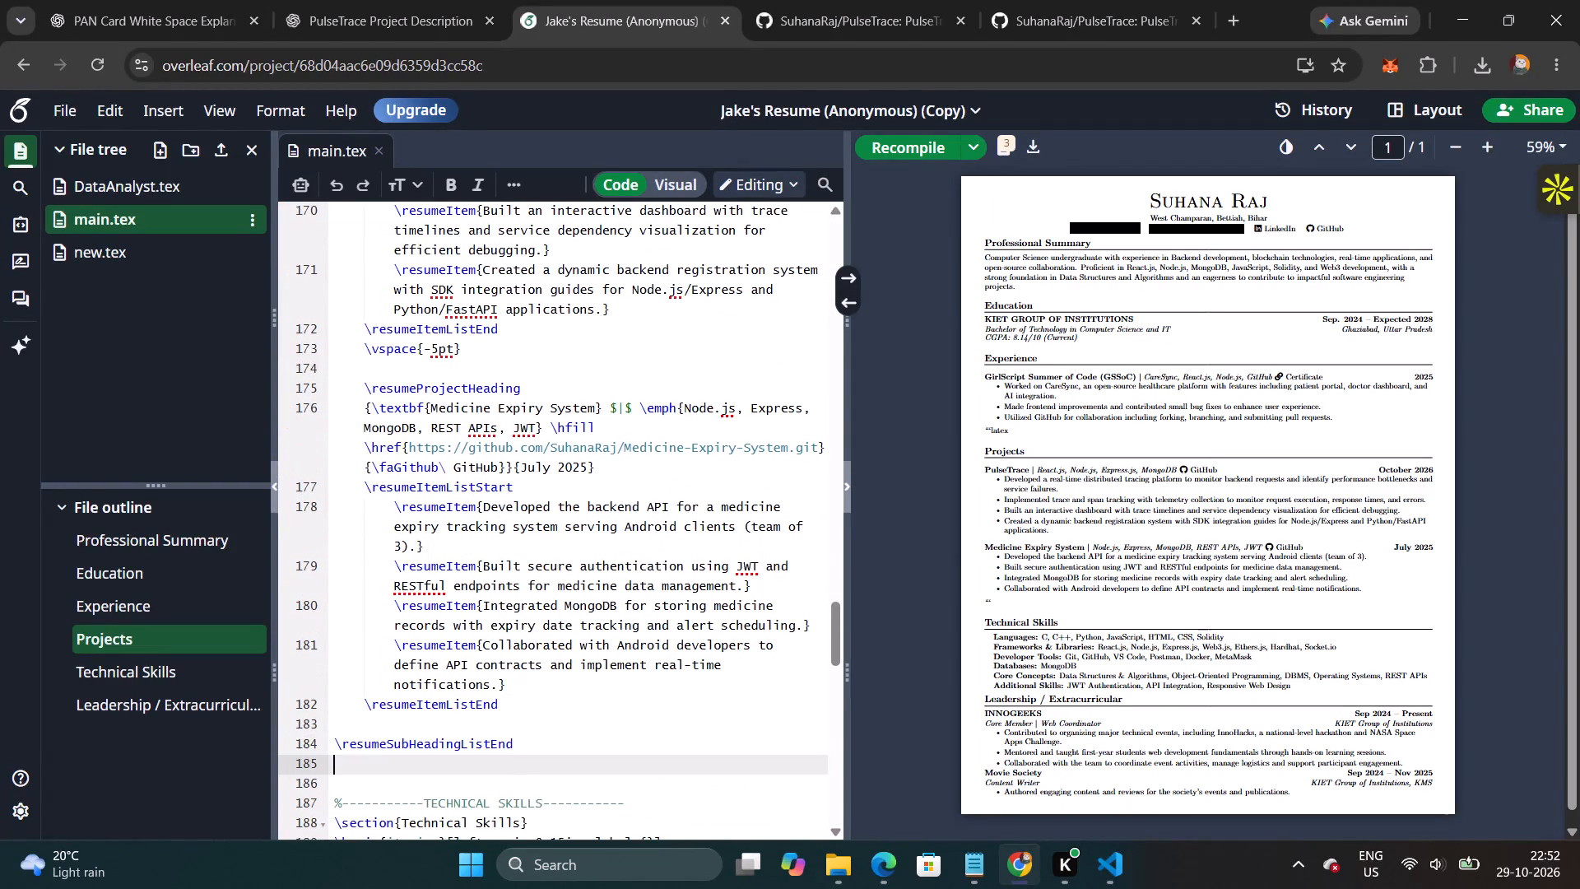
key("BackSpace")
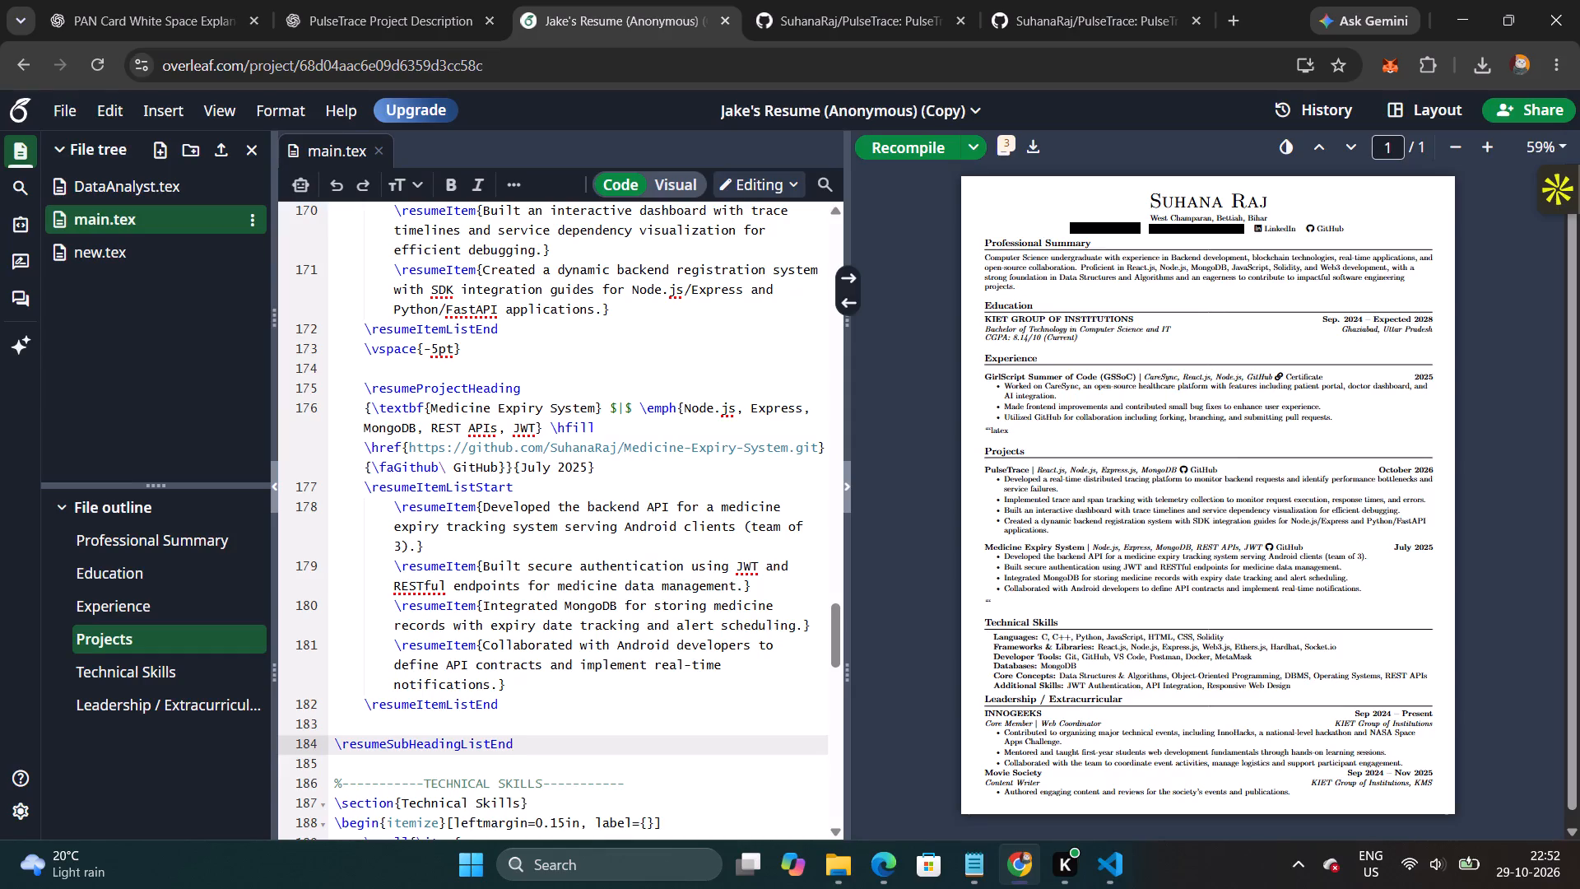
left_click(876, 153)
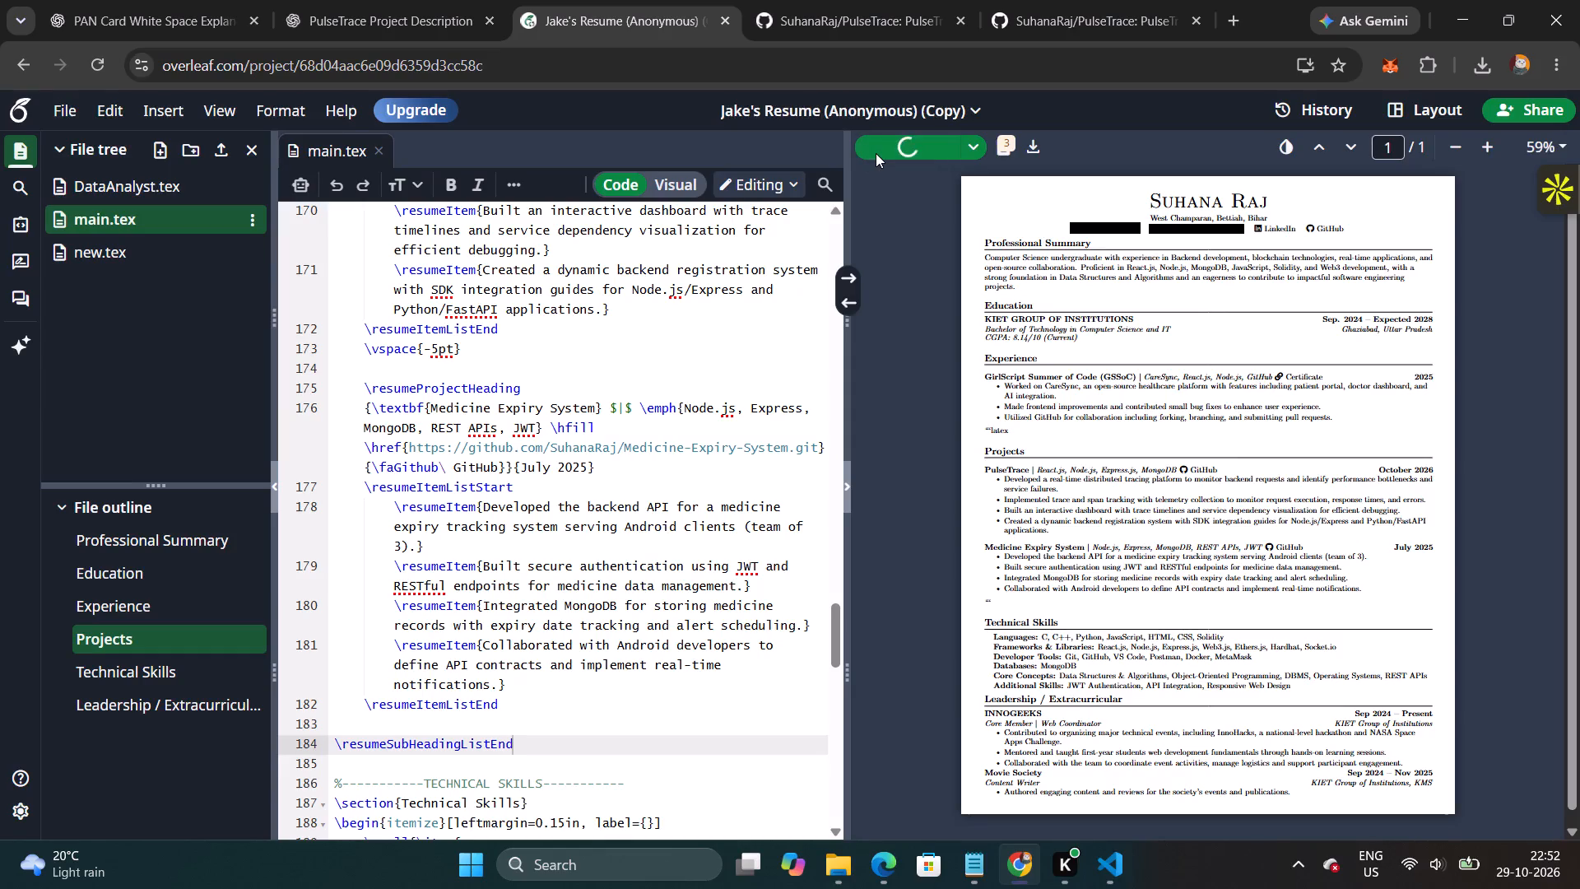
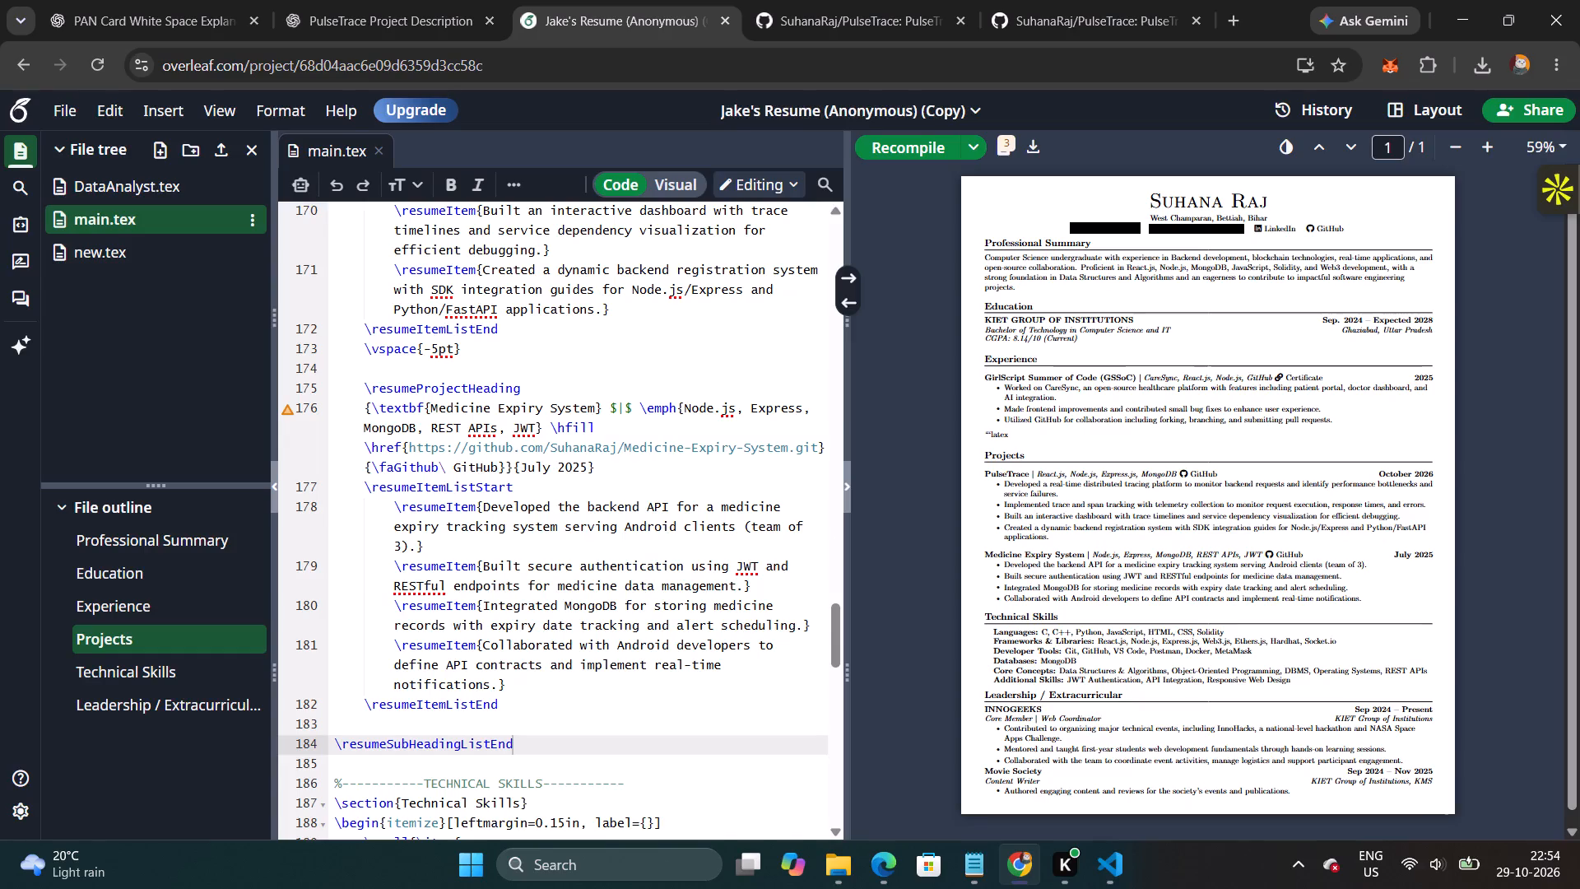
Examine the main.tex source from the command definitions to the Leadership / Extracurricular section for leftover code-fence marks.
scroll(453, 547, "up", 10)
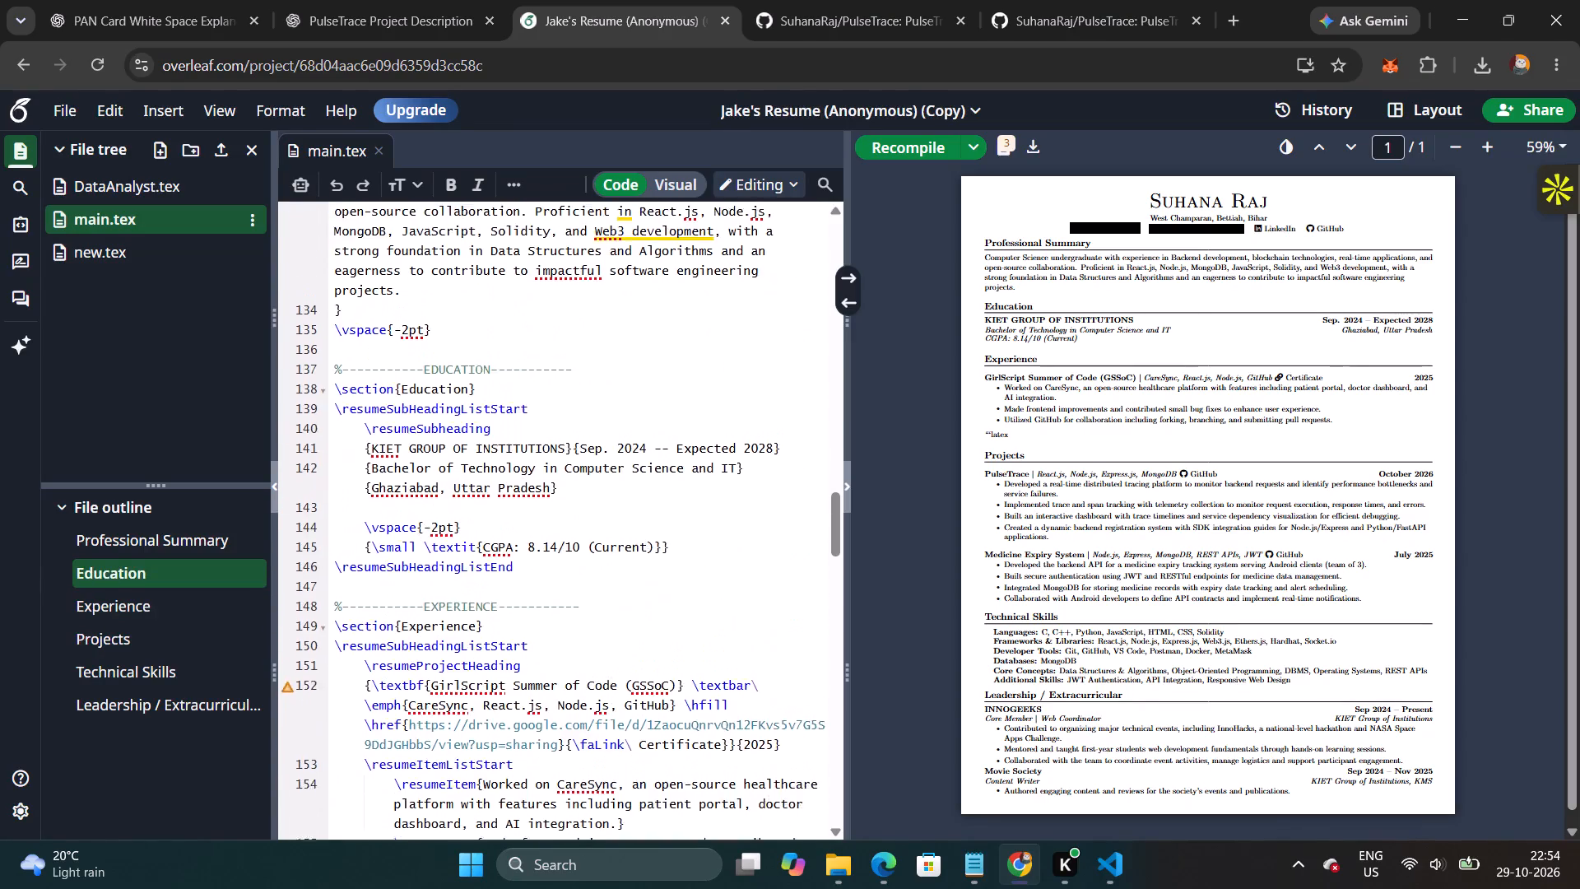
scroll(453, 547, "down", 3)
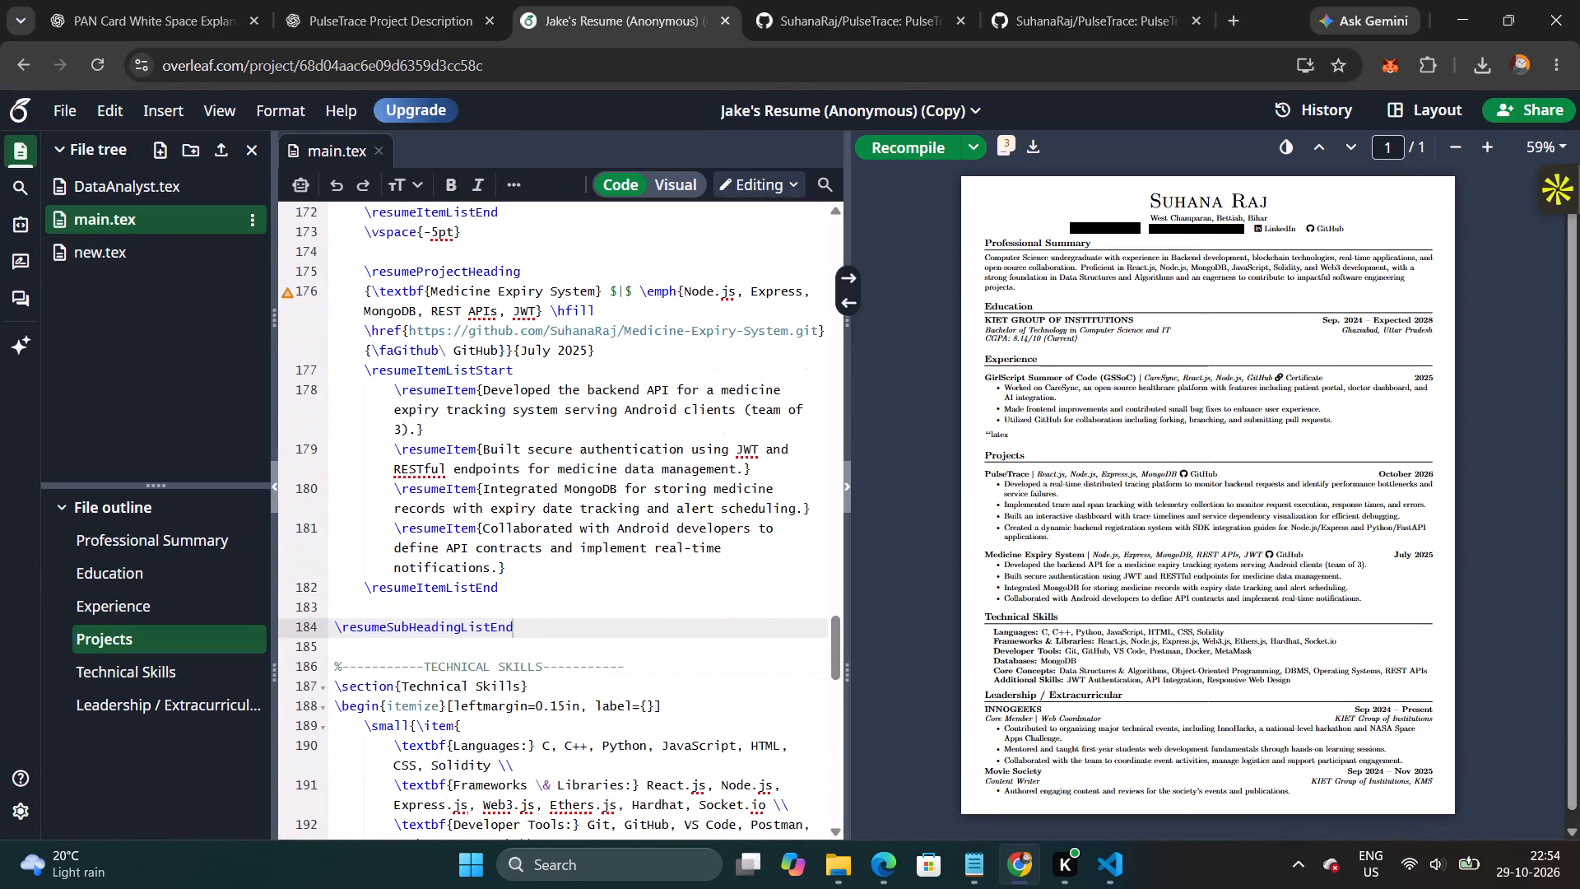
scroll(453, 547, "down", 3)
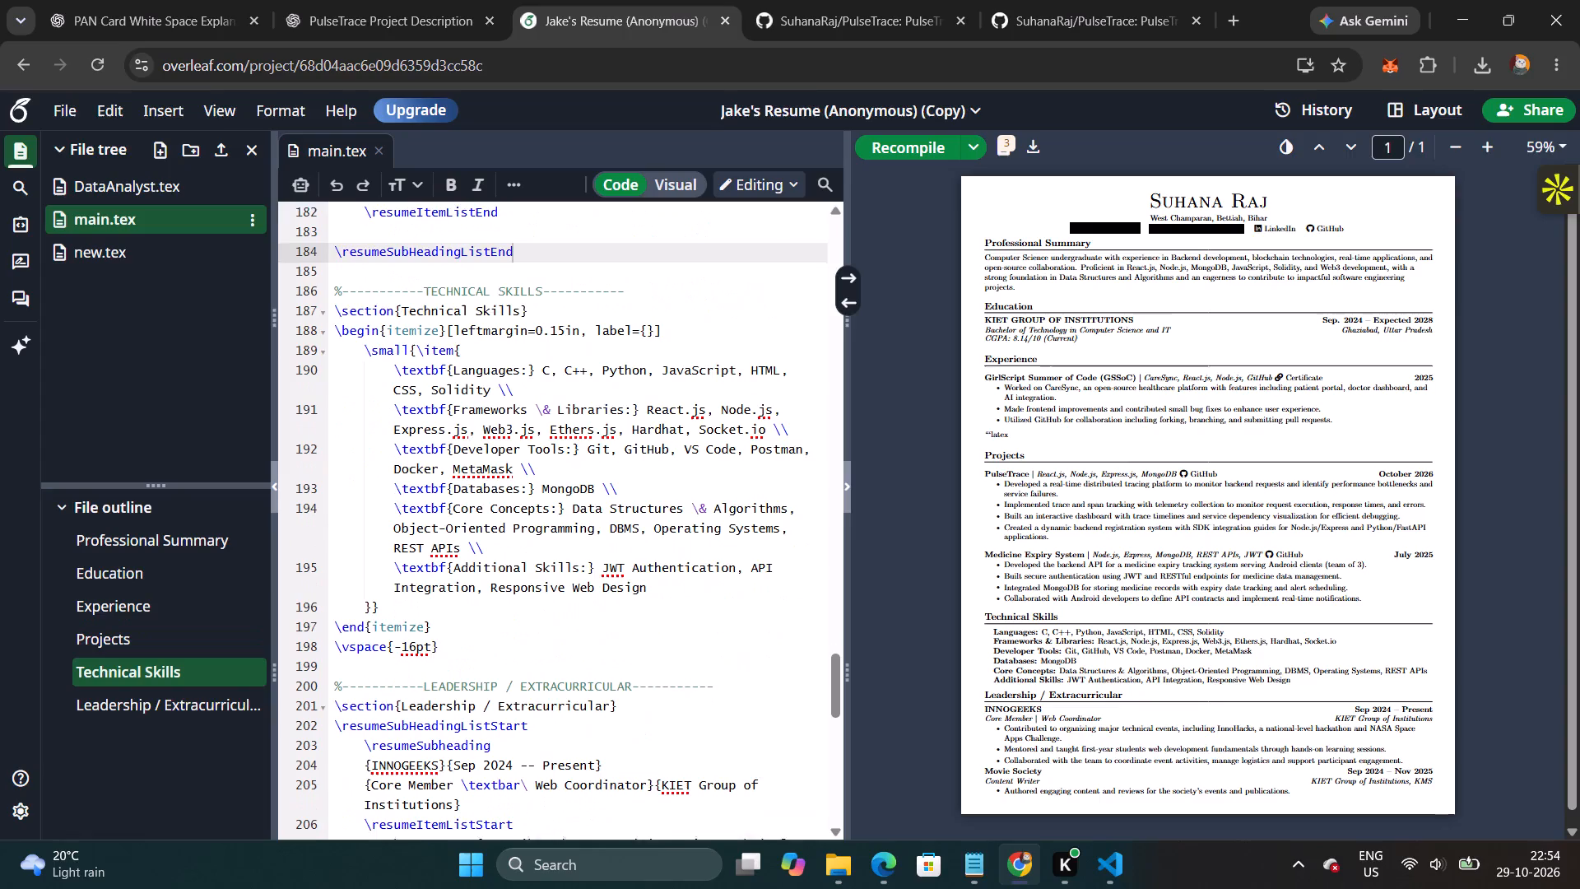
scroll(426, 598, "down", 4)
scroll(426, 598, "up", 3)
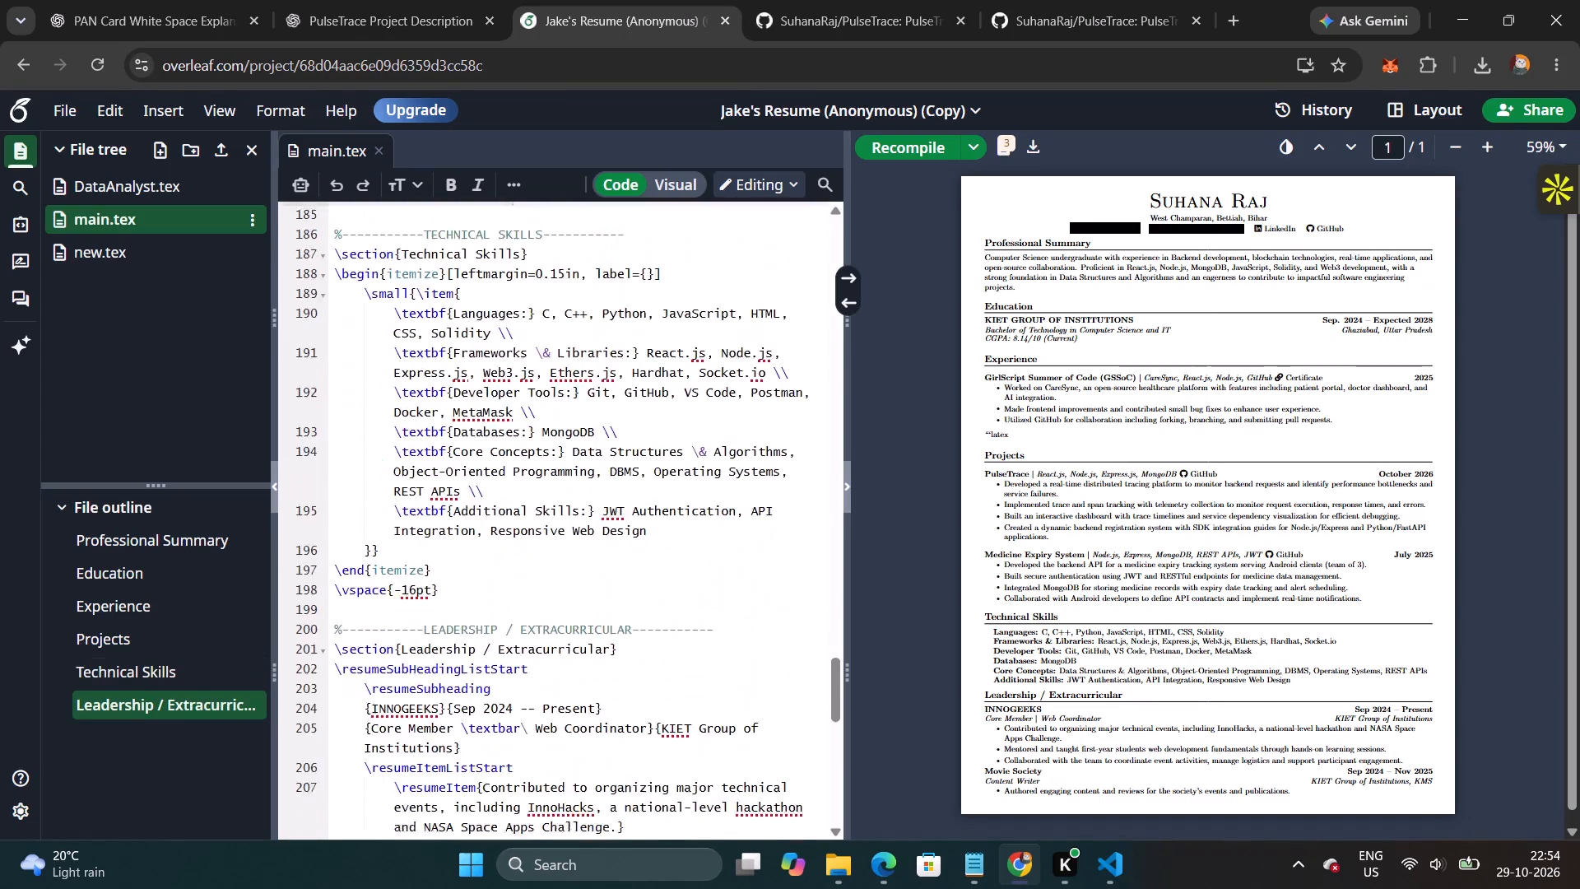
scroll(426, 598, "up", 5)
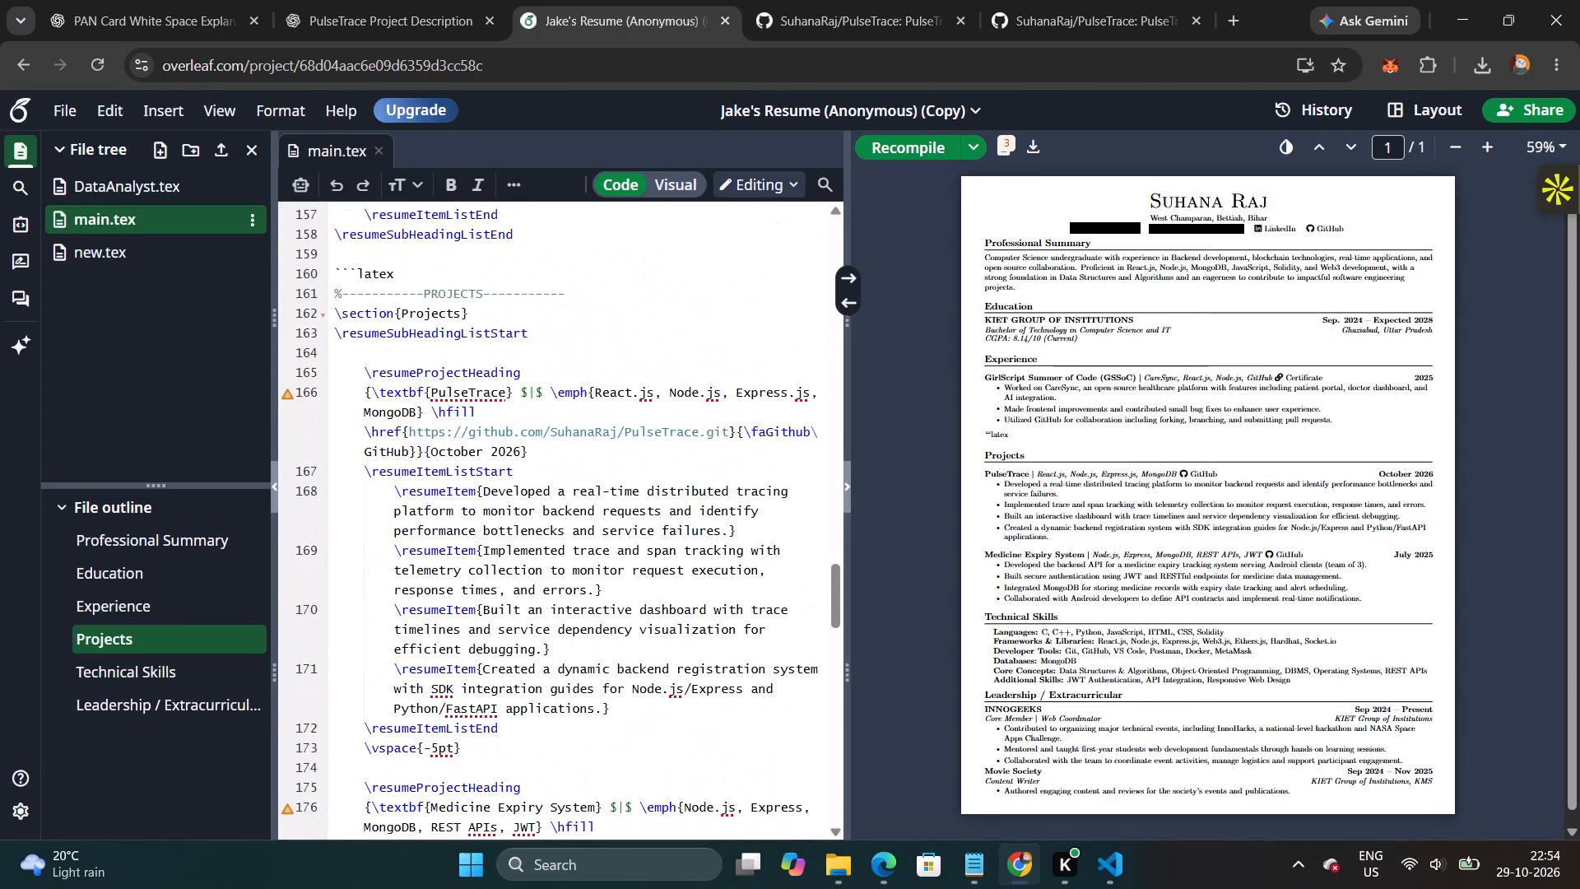
scroll(426, 598, "up", 5)
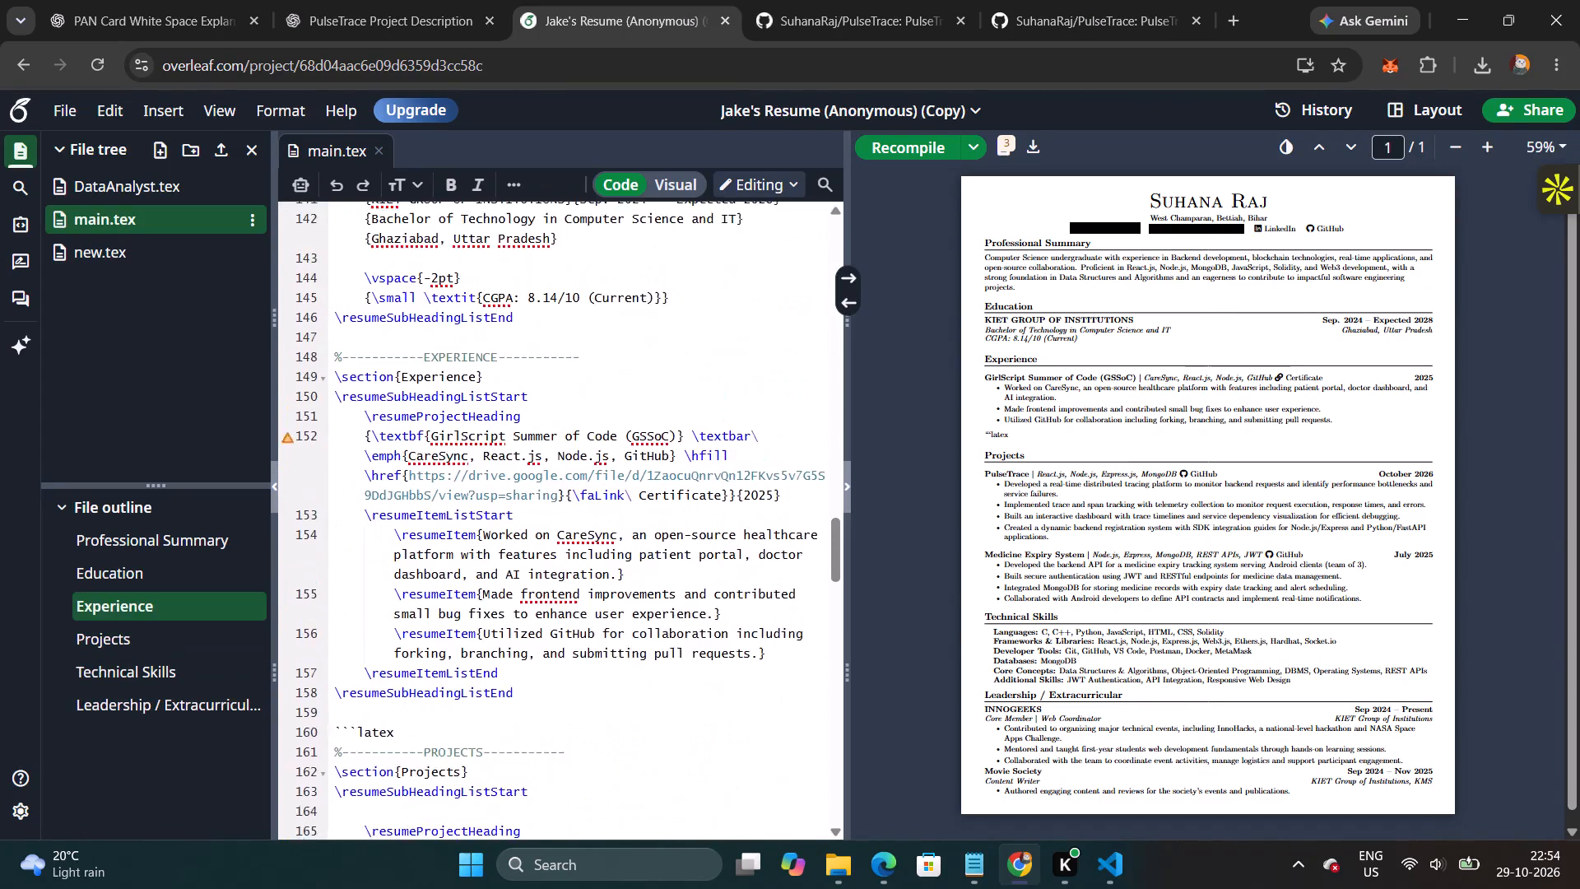
scroll(426, 598, "up", 6)
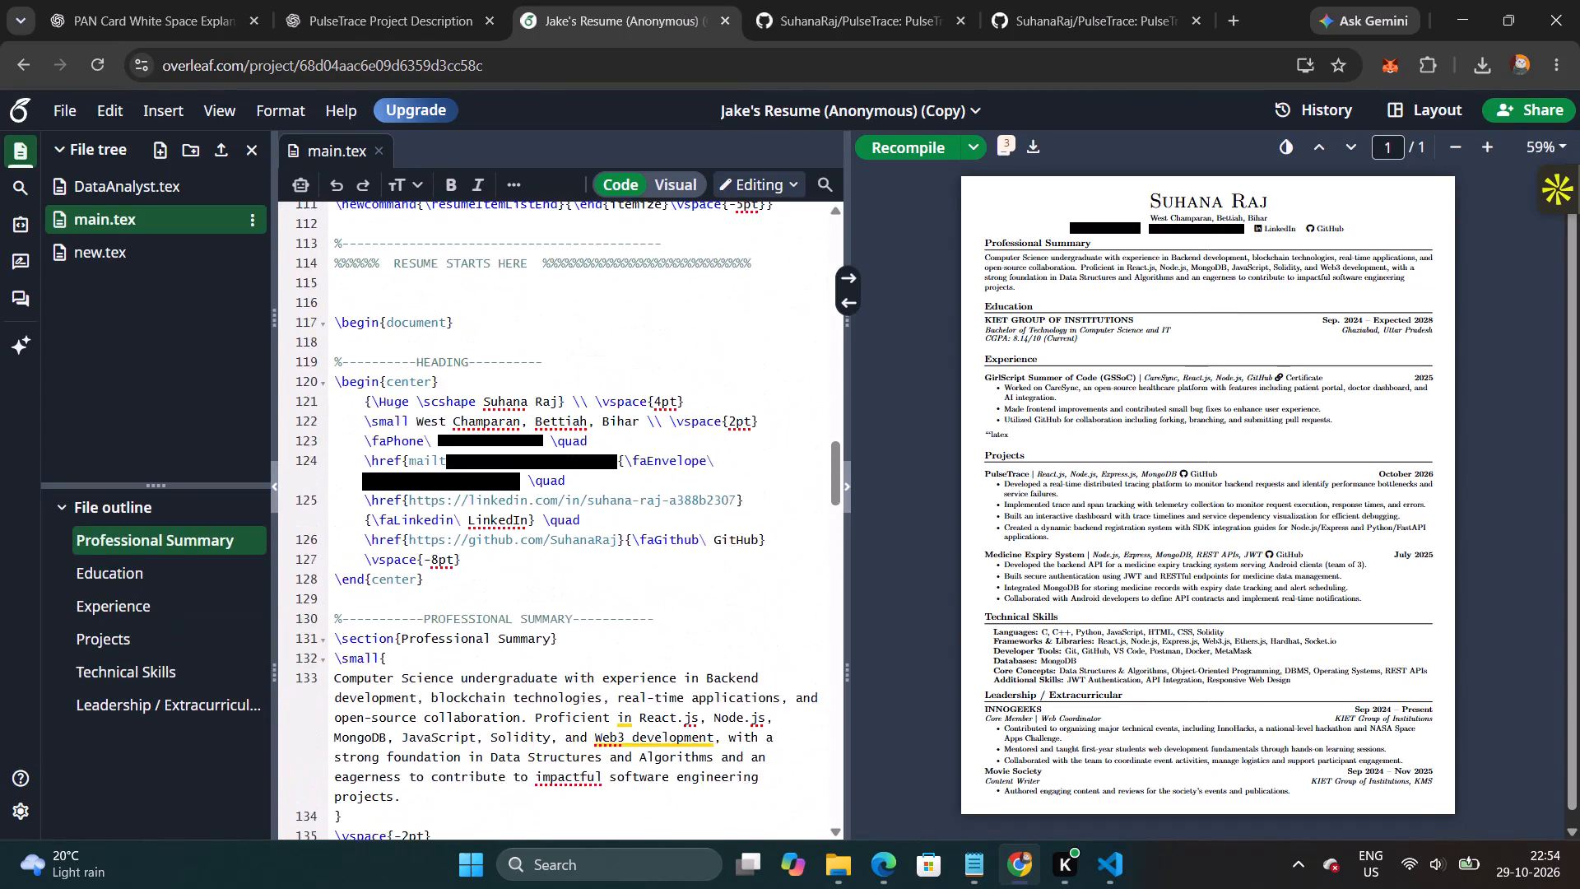
scroll(426, 598, "up", 4)
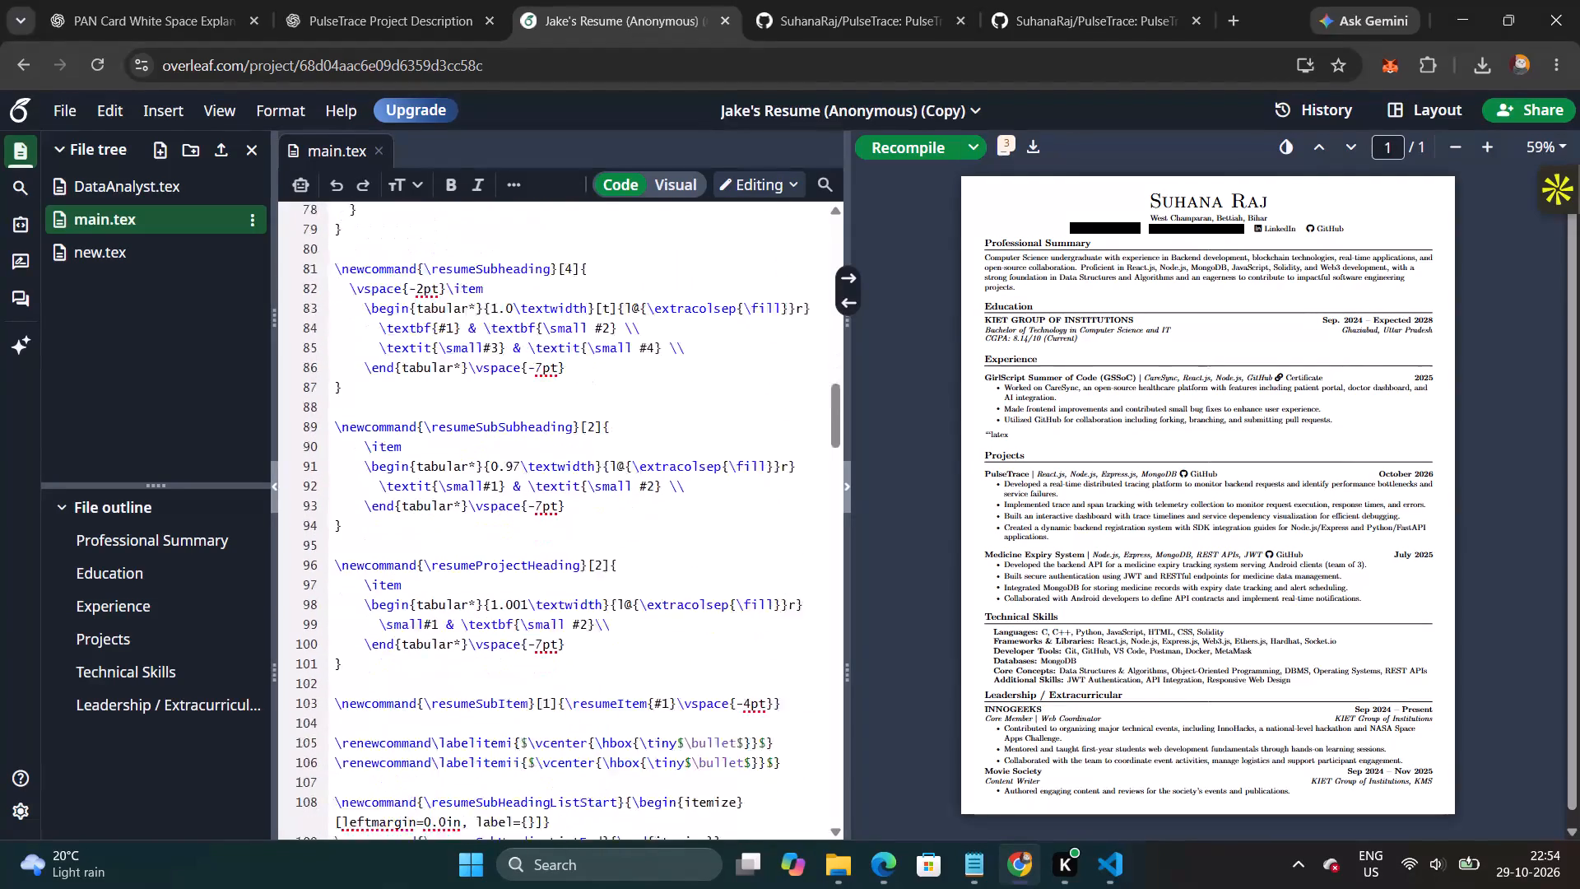
scroll(426, 598, "down", 5)
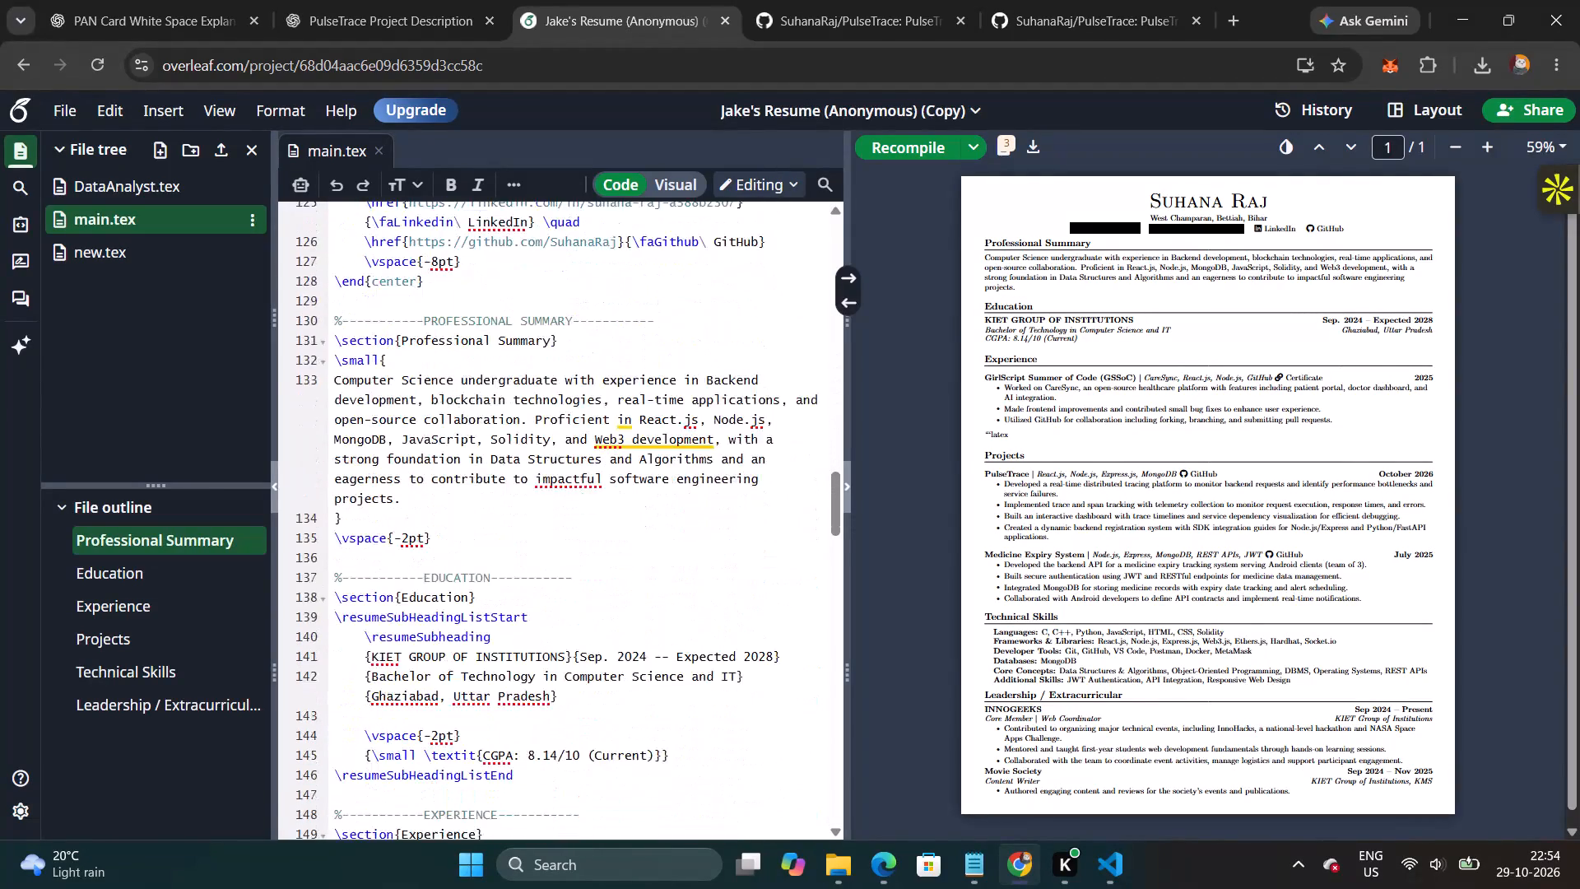
scroll(426, 598, "down", 2)
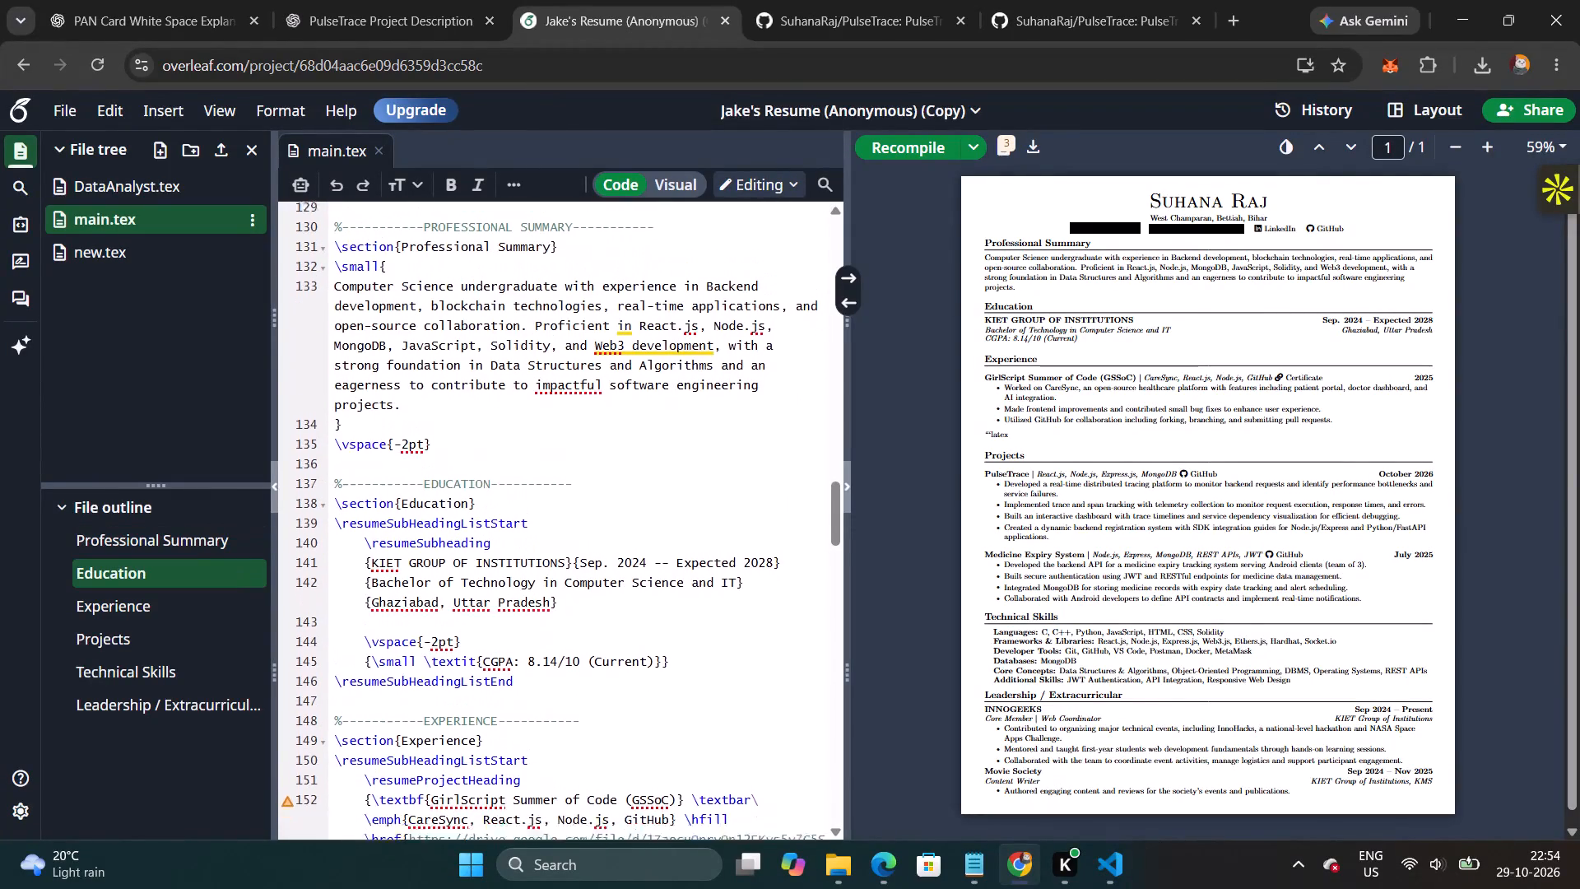
scroll(426, 598, "down", 2)
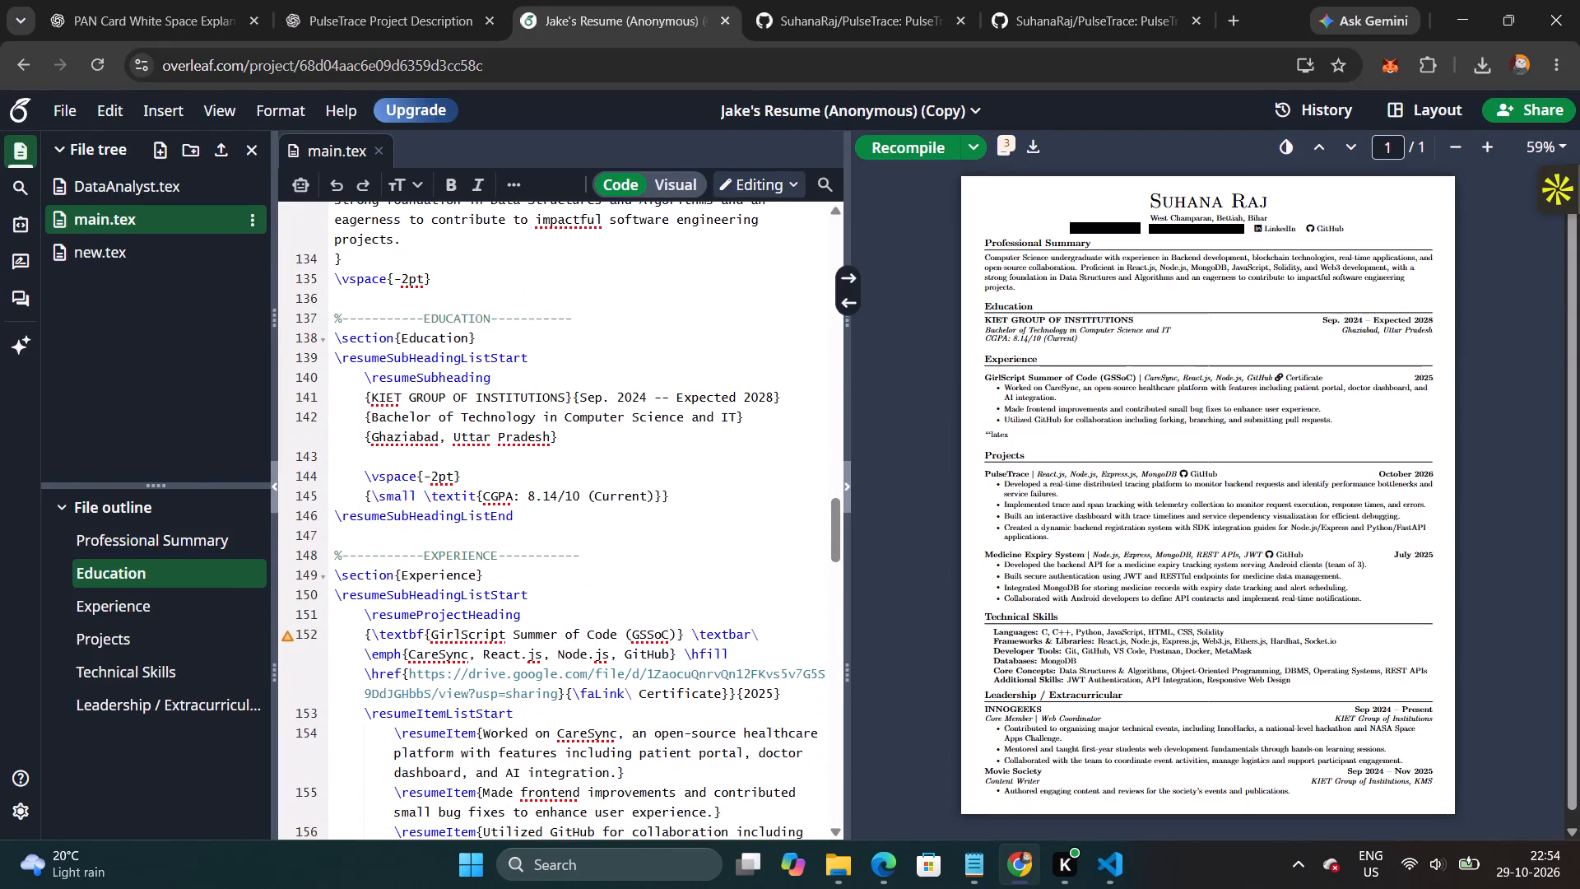
Delete the stray "```latex" line above the PROJECTS comment, closing up its empty line, and recompile the resume.
scroll(426, 598, "down", 1)
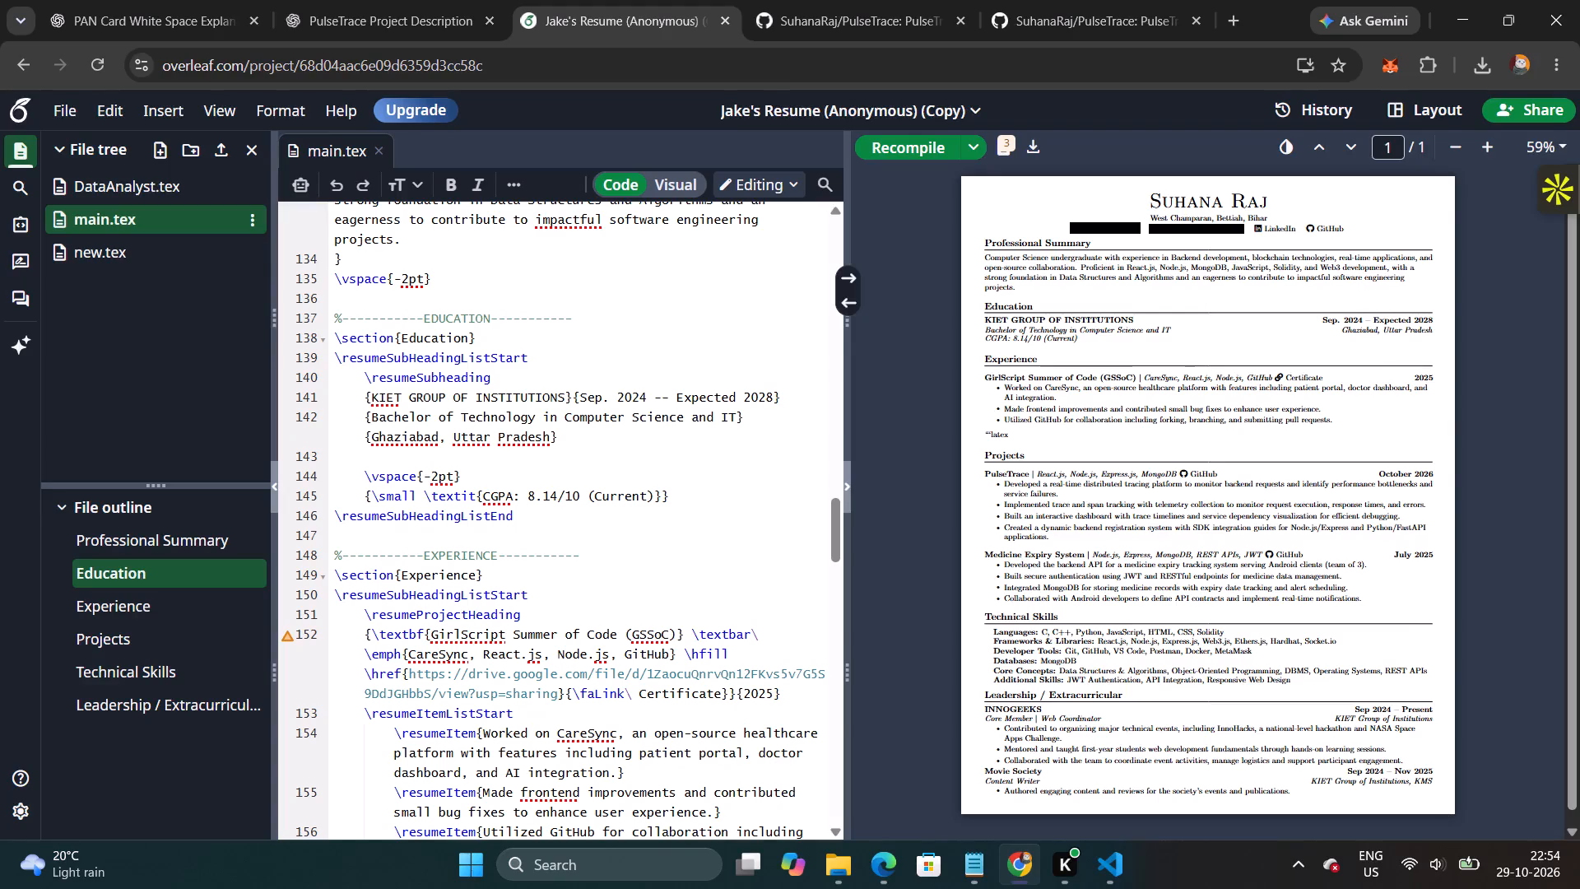
scroll(429, 528, "down", 2)
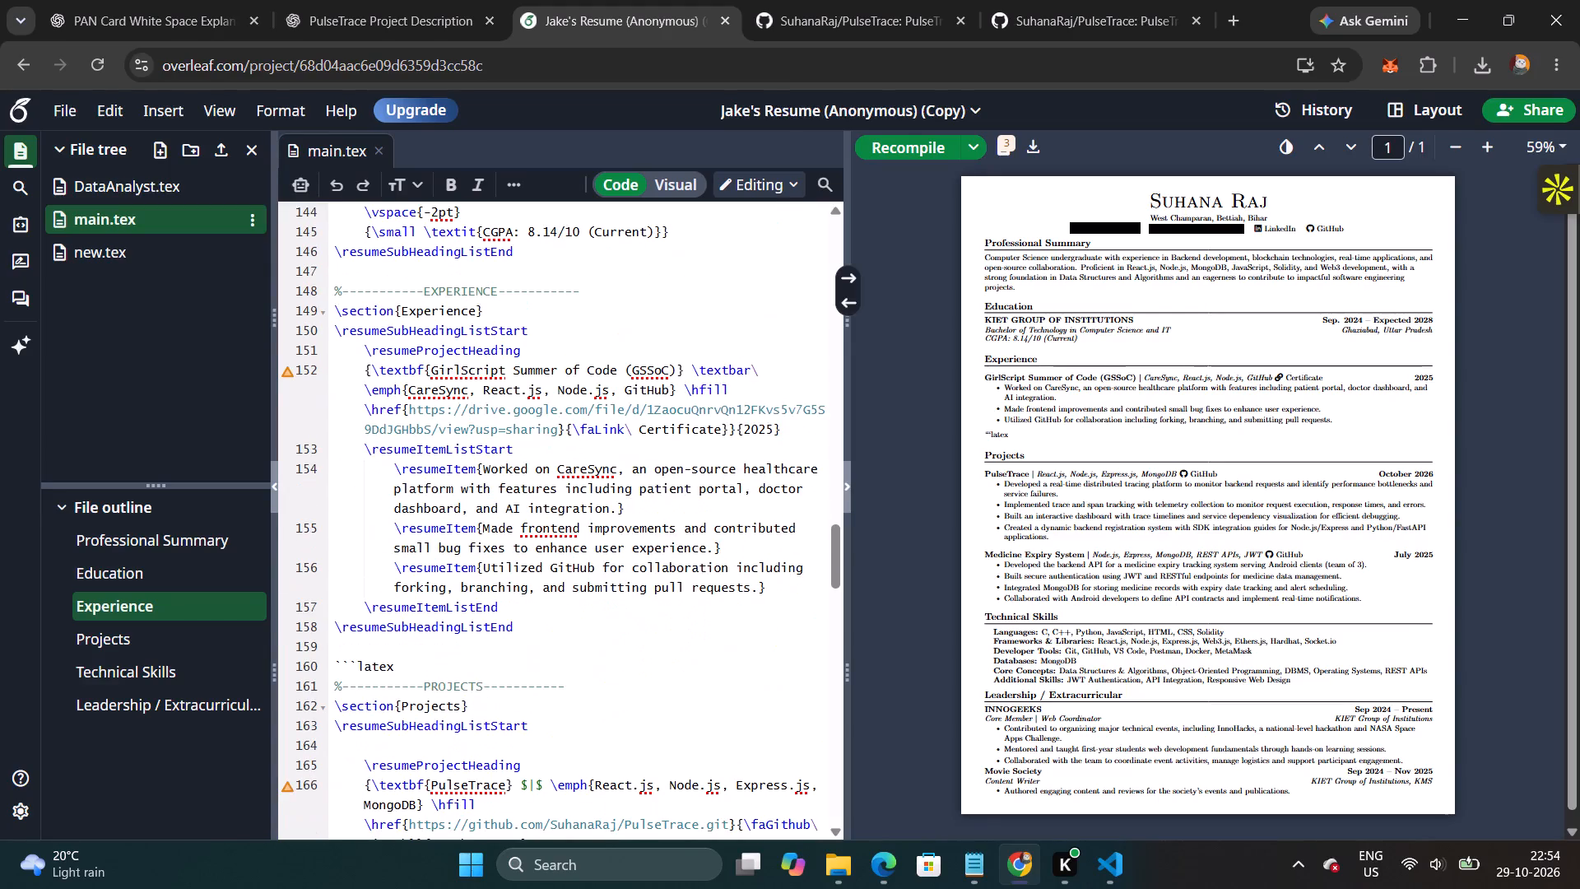
left_click_drag(399, 664, 337, 666)
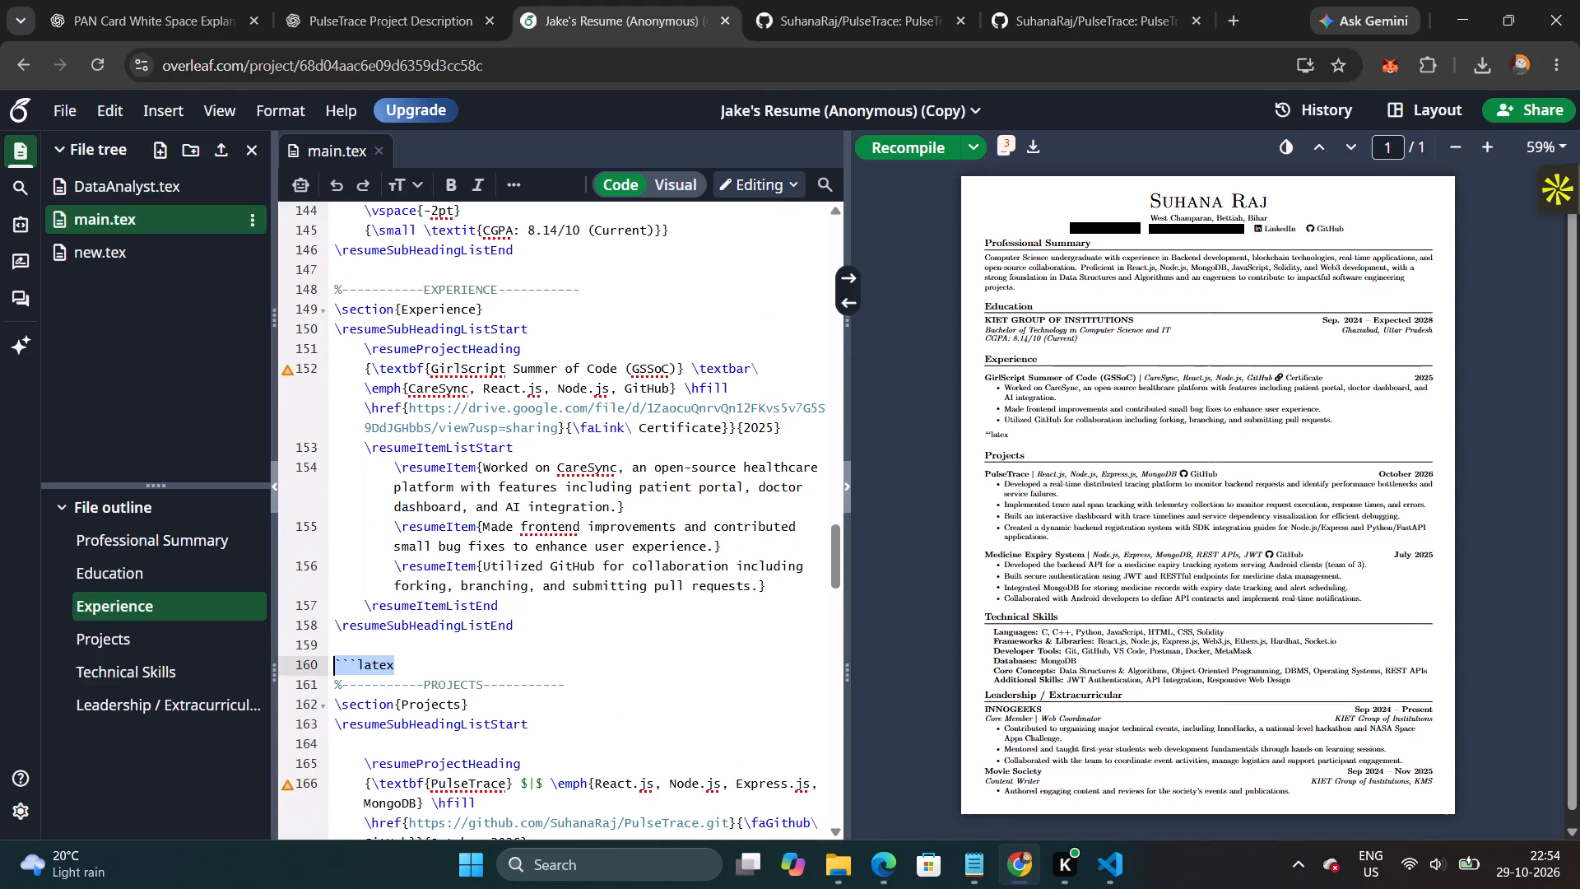
key("BackSpace")
key("BackSpace")
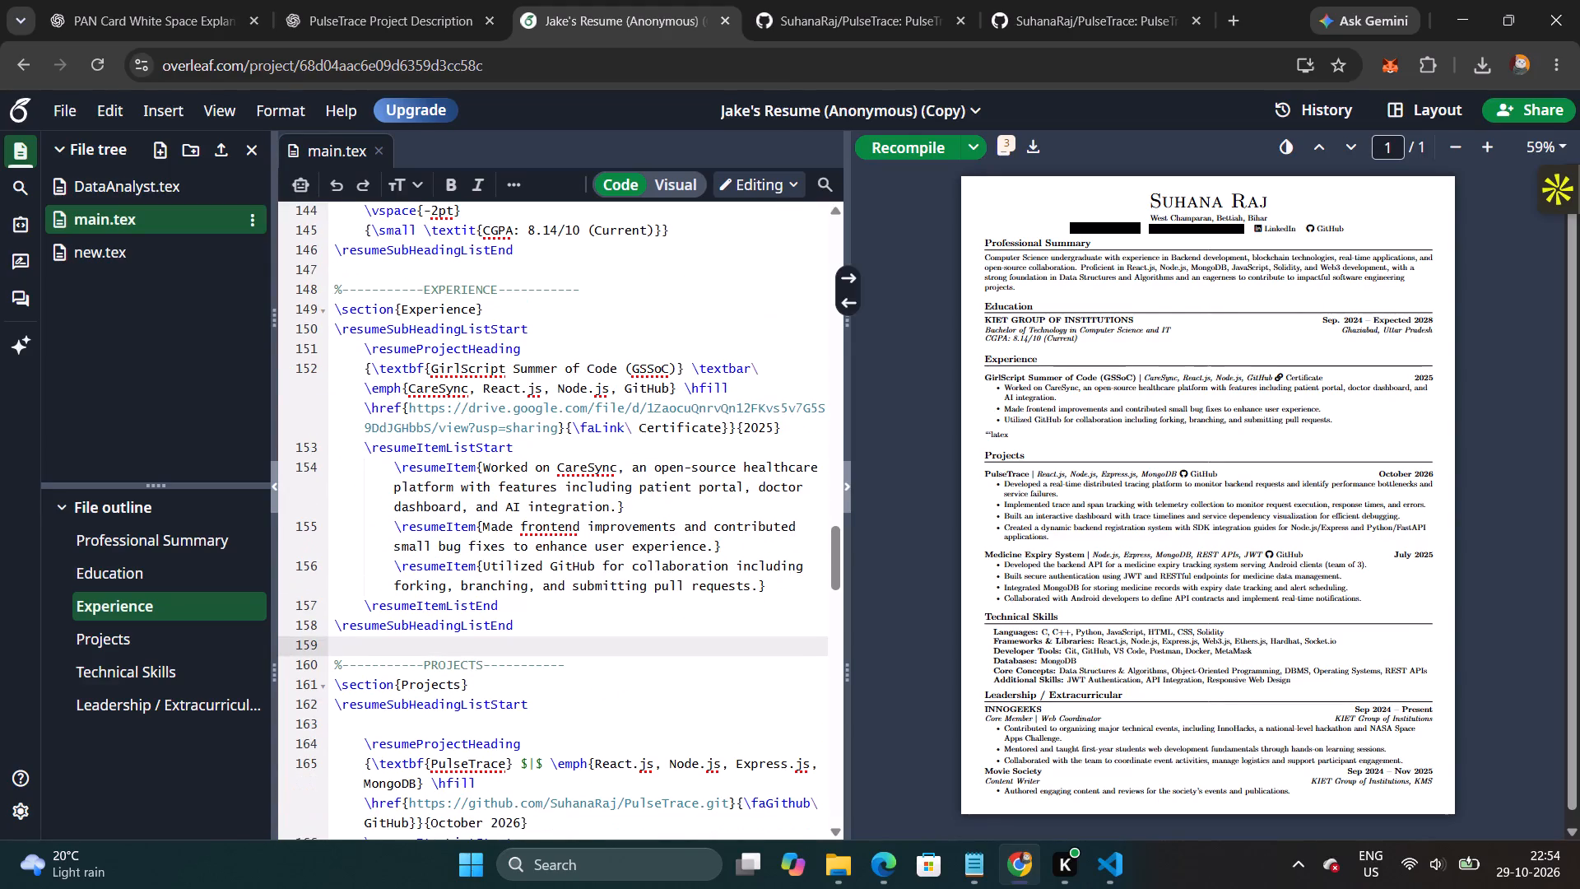
left_click(875, 146)
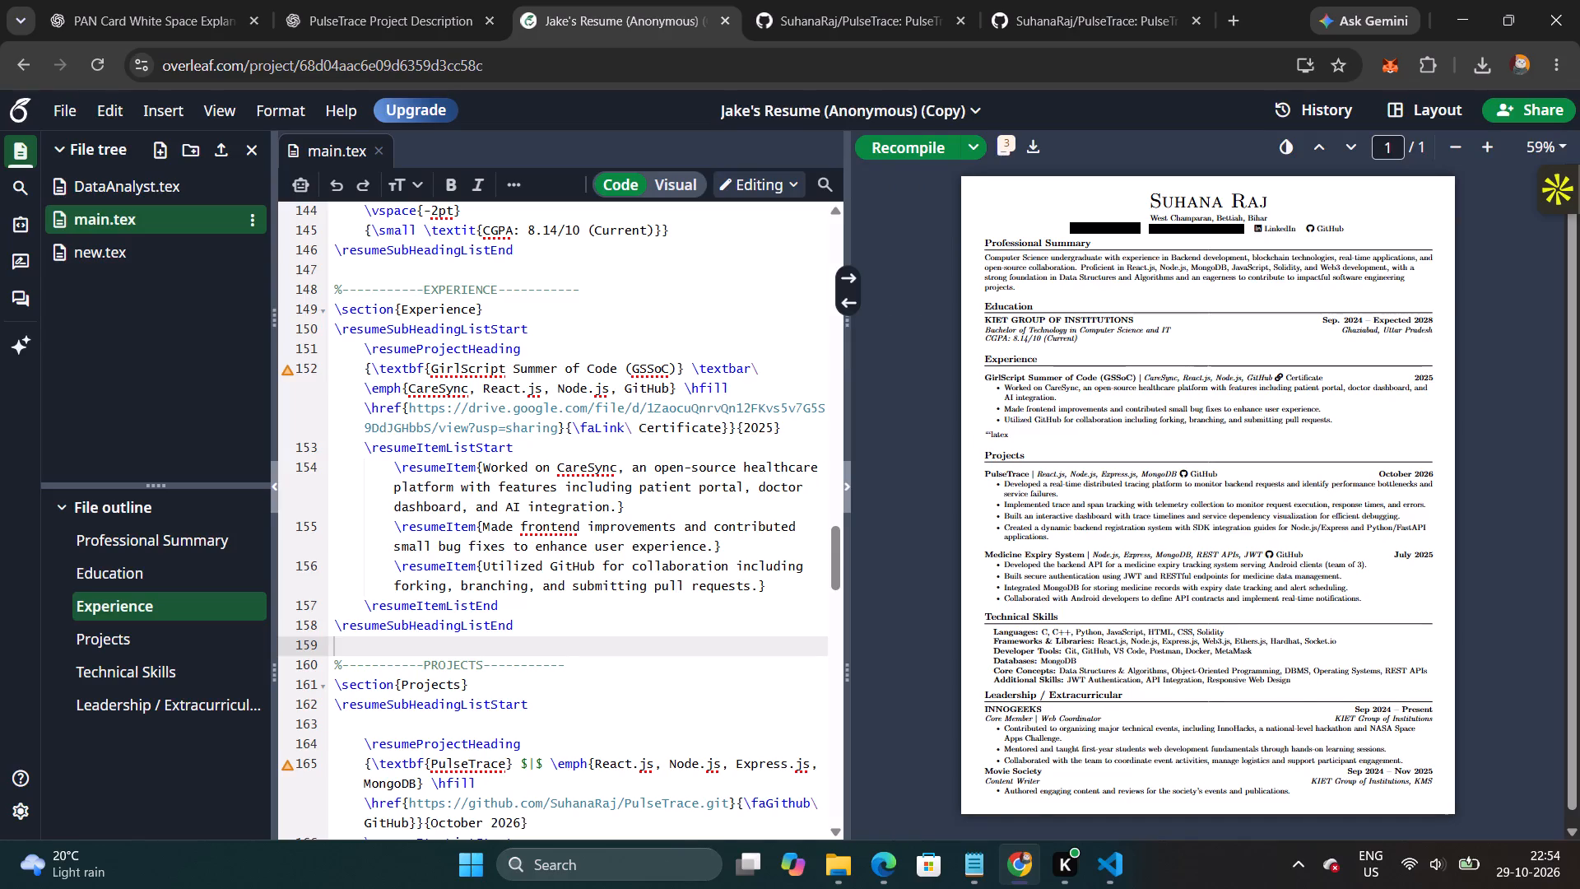
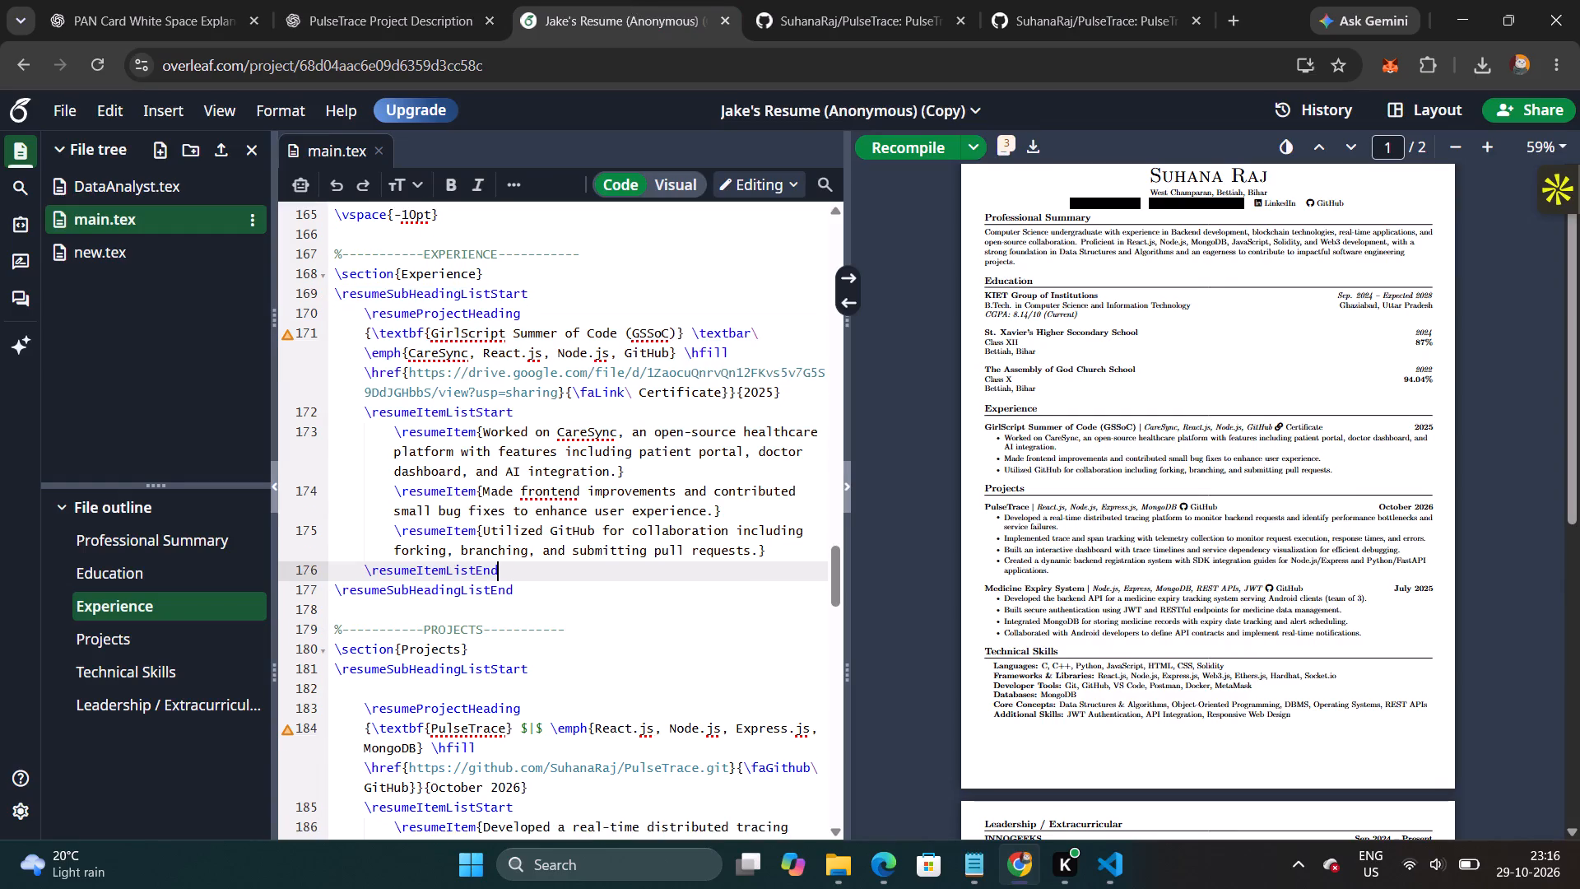
scroll(504, 593, "down", 1)
left_click_drag(530, 593, 330, 315)
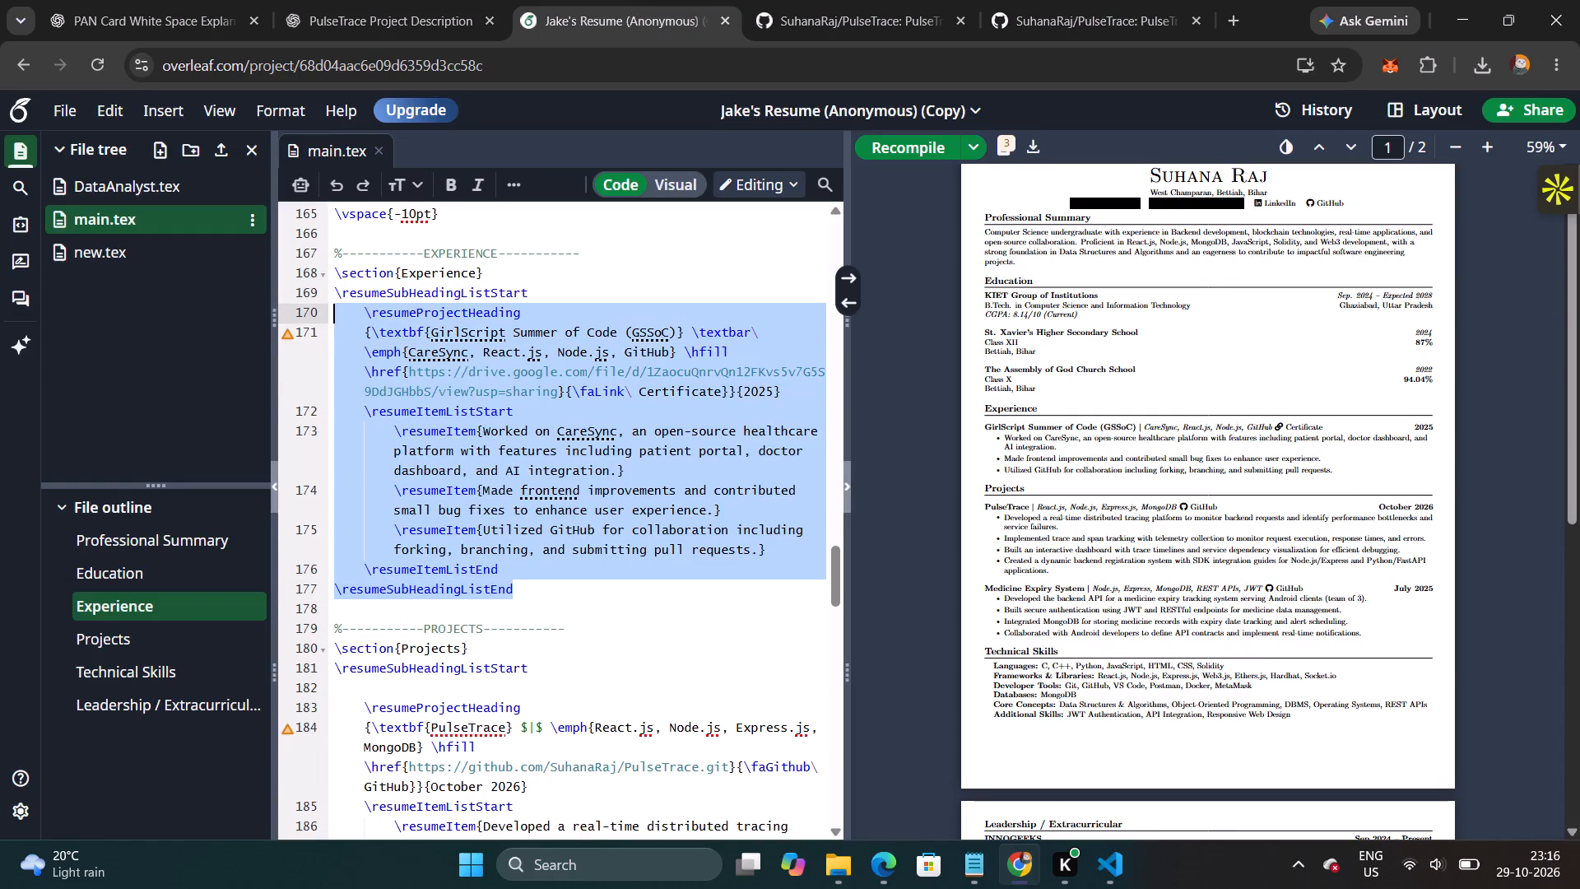
left_click_drag(330, 315, 329, 301)
key("ctrl+v")
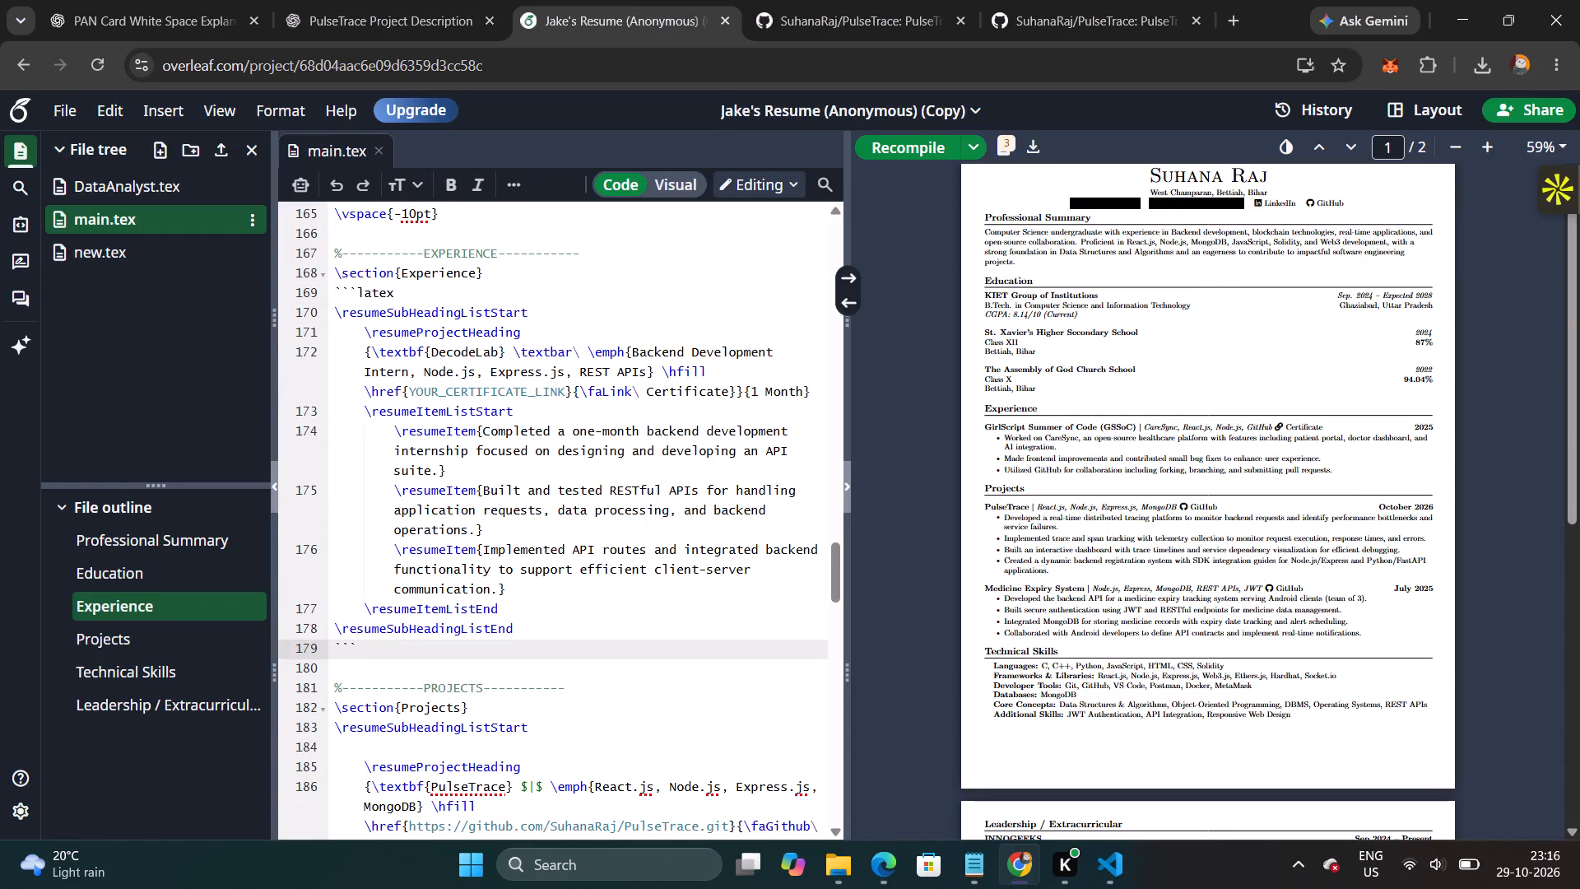
Delete the ```latex and ``` fence lines around the pasted DecodeLab block, leaving no blank lines in their place, and recompile.
left_click_drag(414, 296, 337, 290)
key("BackSpace")
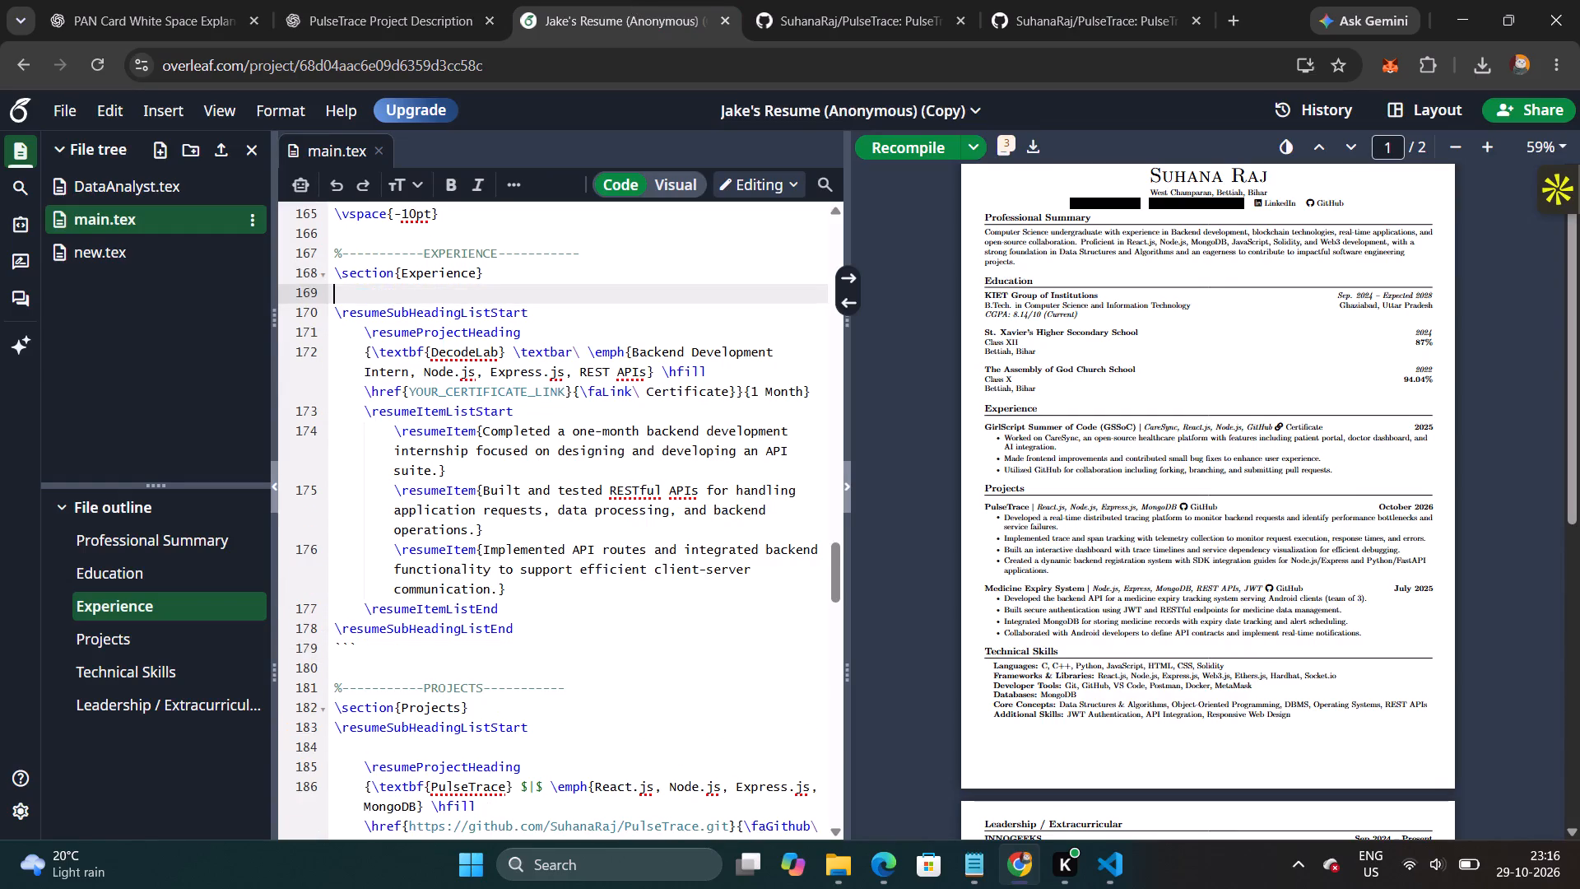
key("BackSpace")
left_click_drag(377, 618, 323, 626)
left_click(378, 627)
left_click_drag(378, 627, 335, 628)
key("BackSpace")
key("BackSpace")
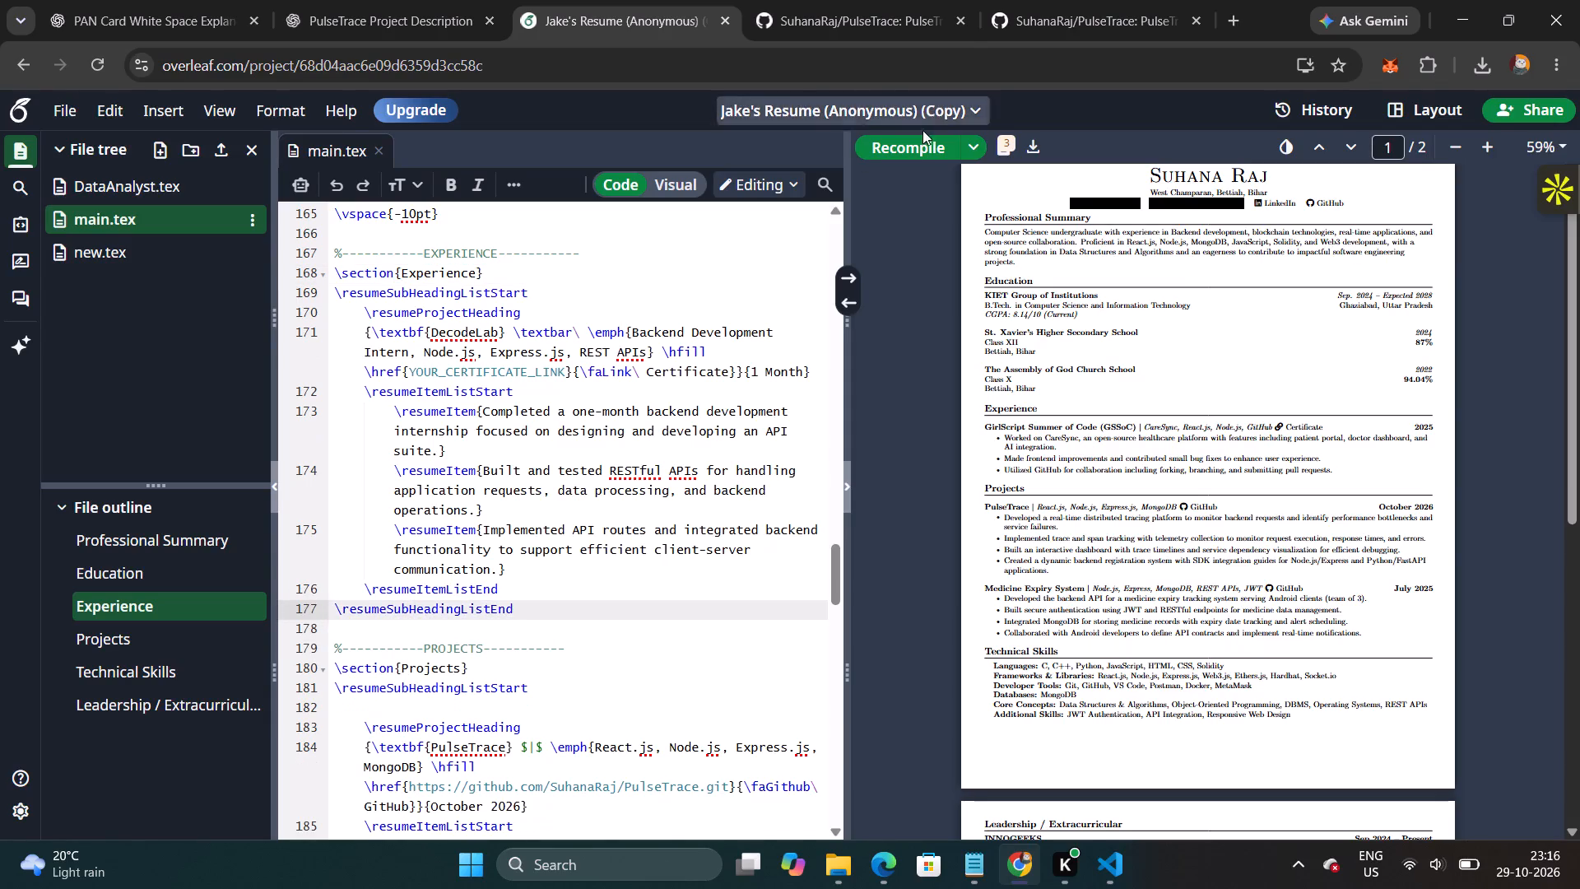
left_click(911, 146)
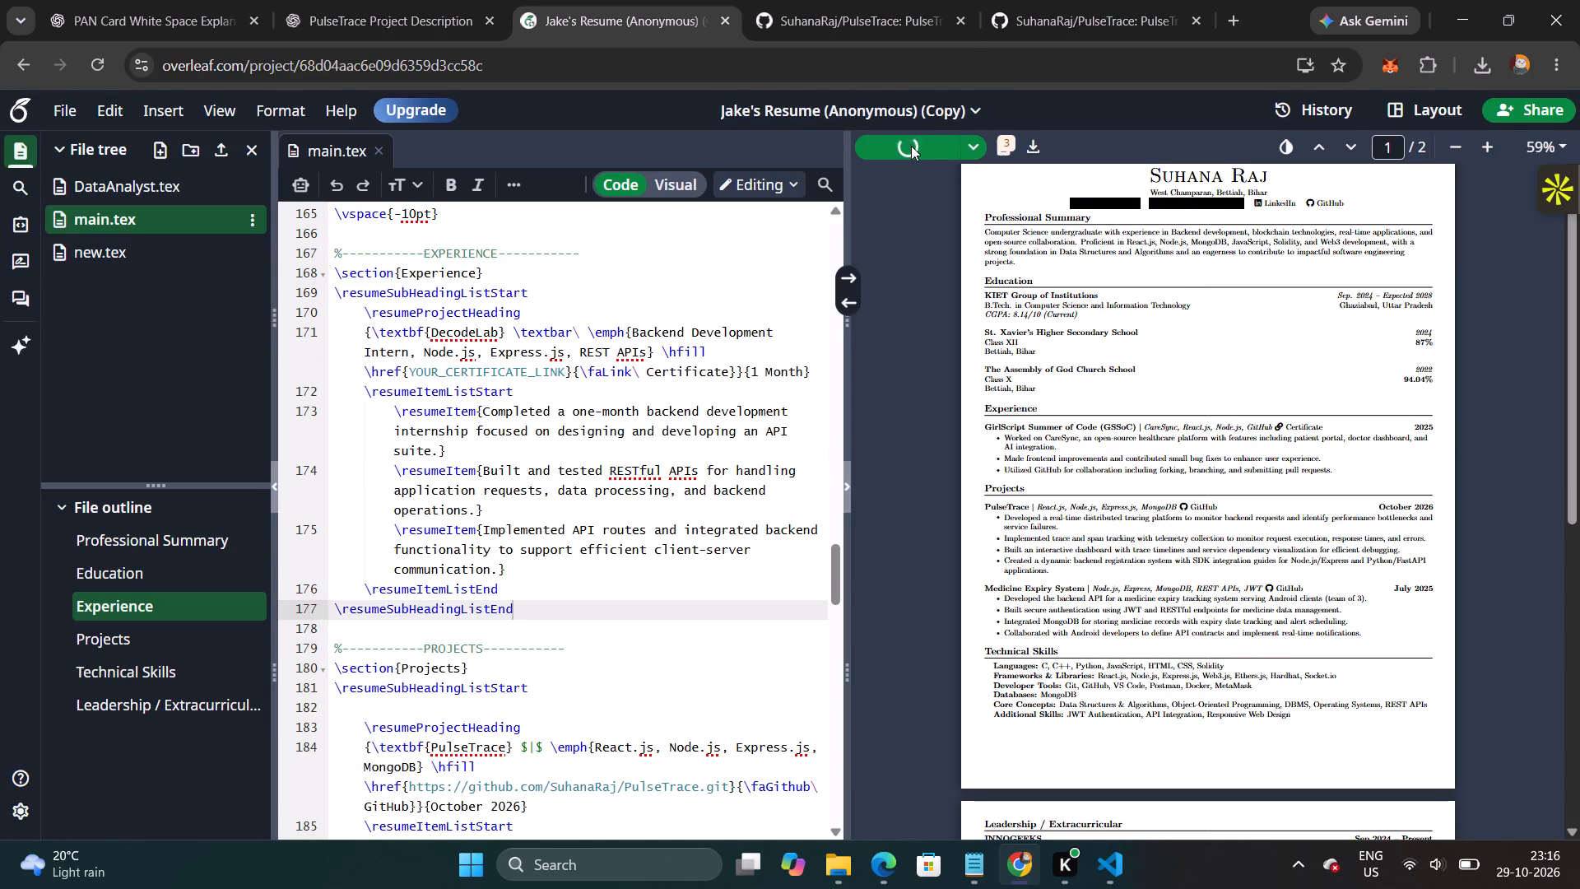
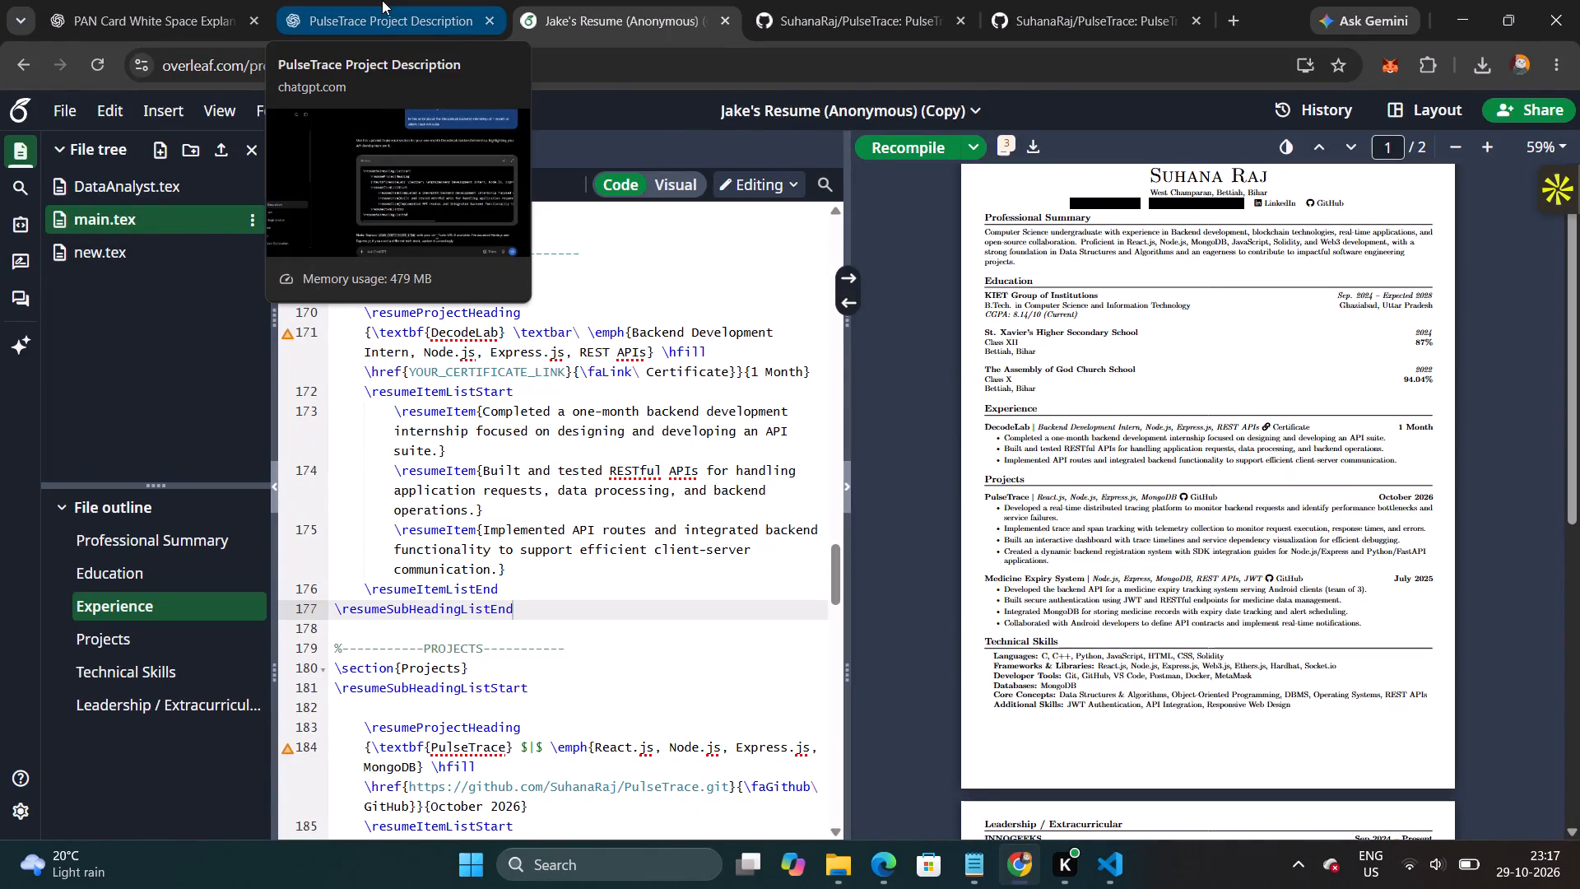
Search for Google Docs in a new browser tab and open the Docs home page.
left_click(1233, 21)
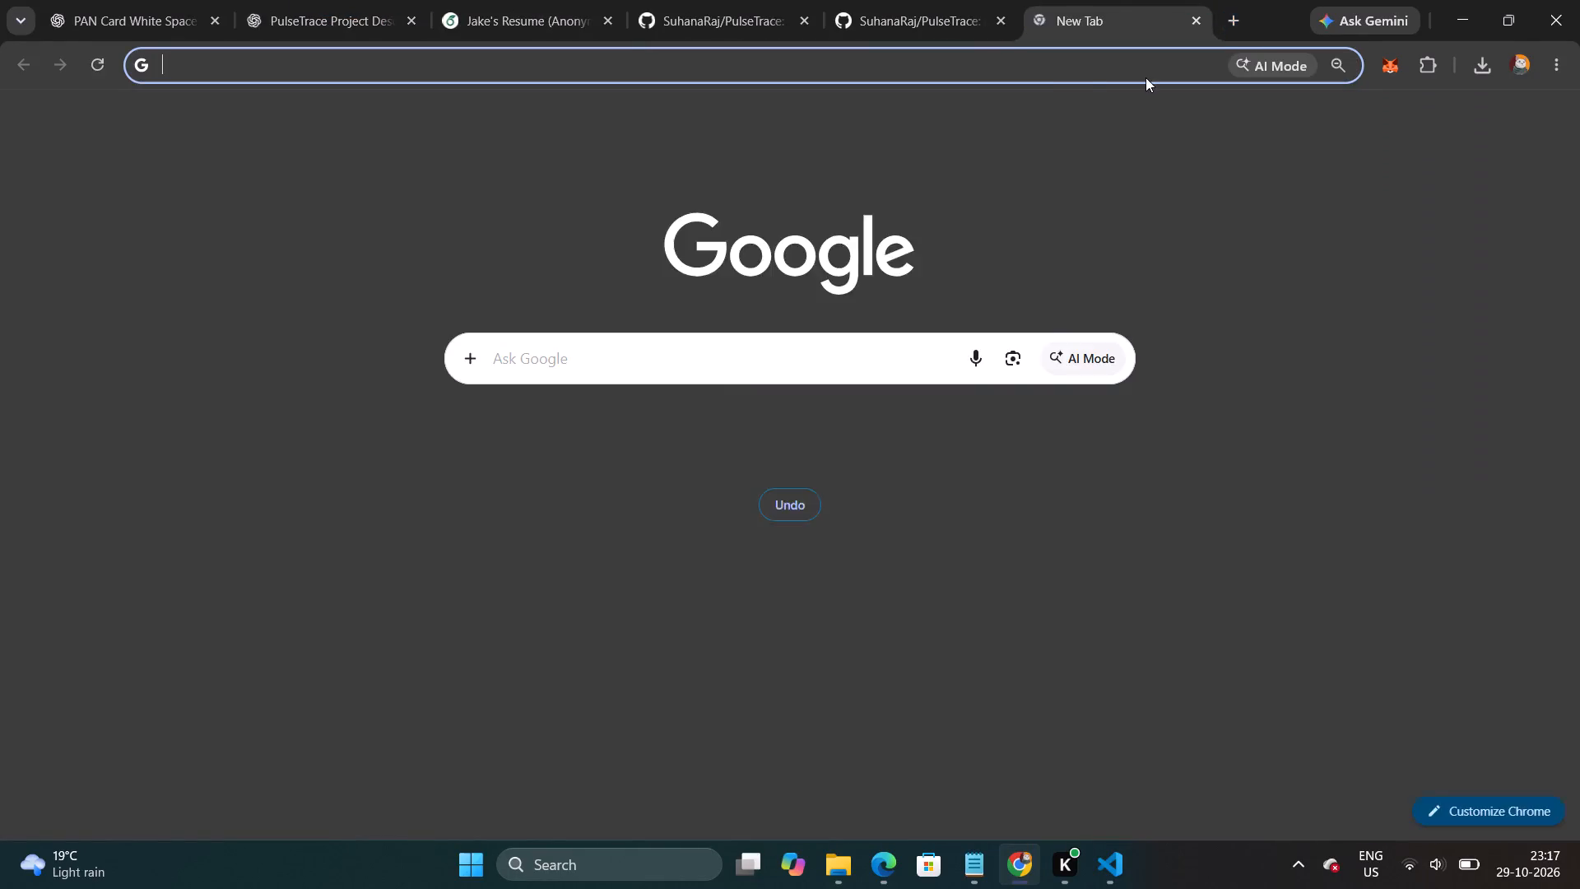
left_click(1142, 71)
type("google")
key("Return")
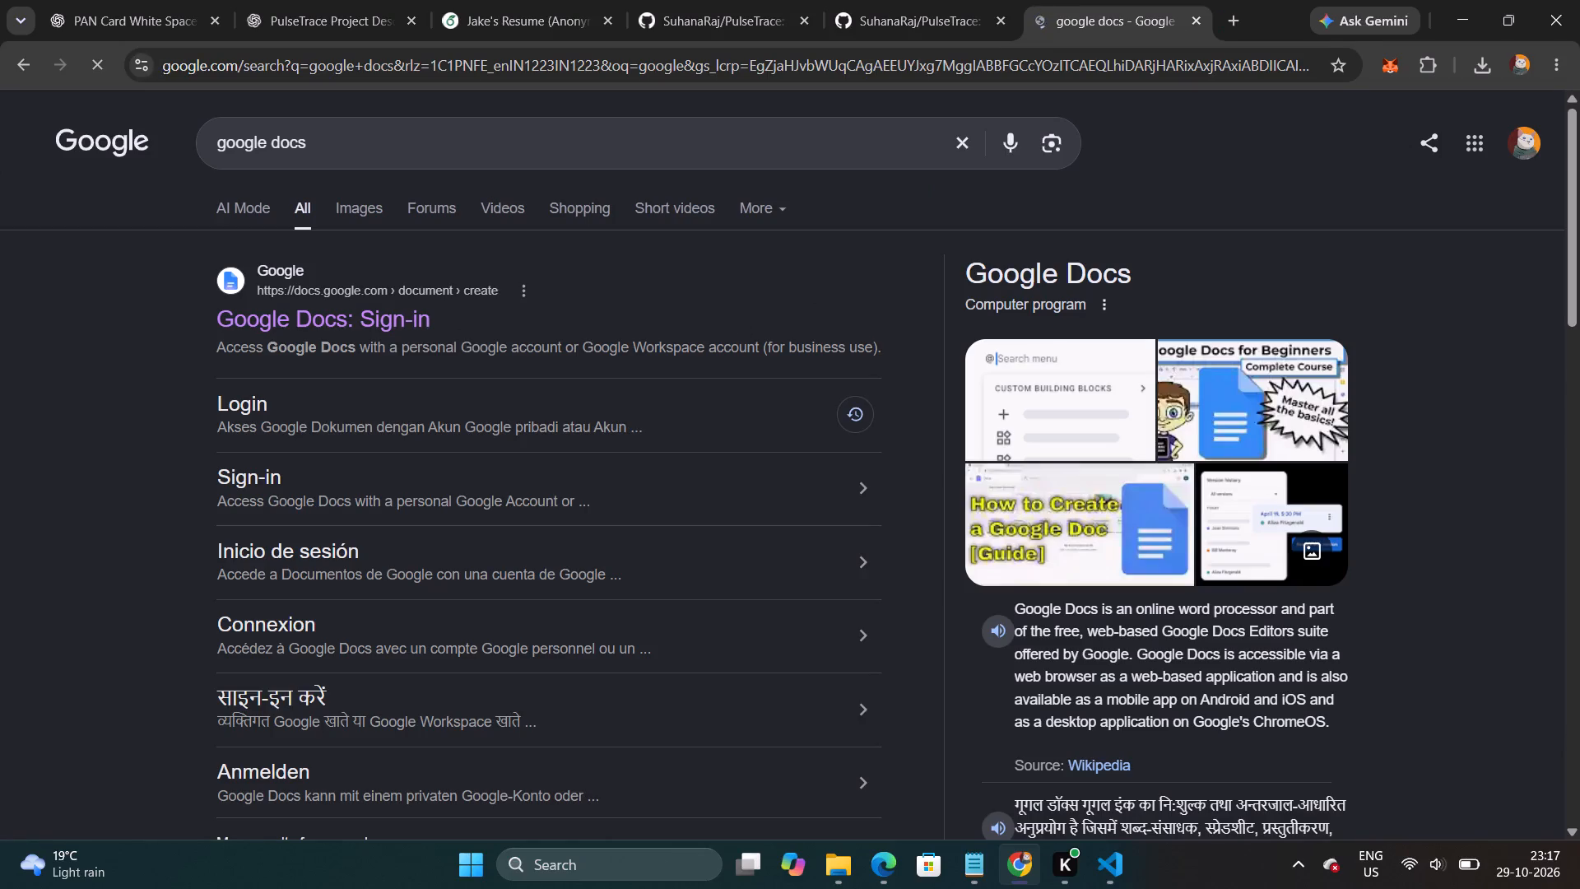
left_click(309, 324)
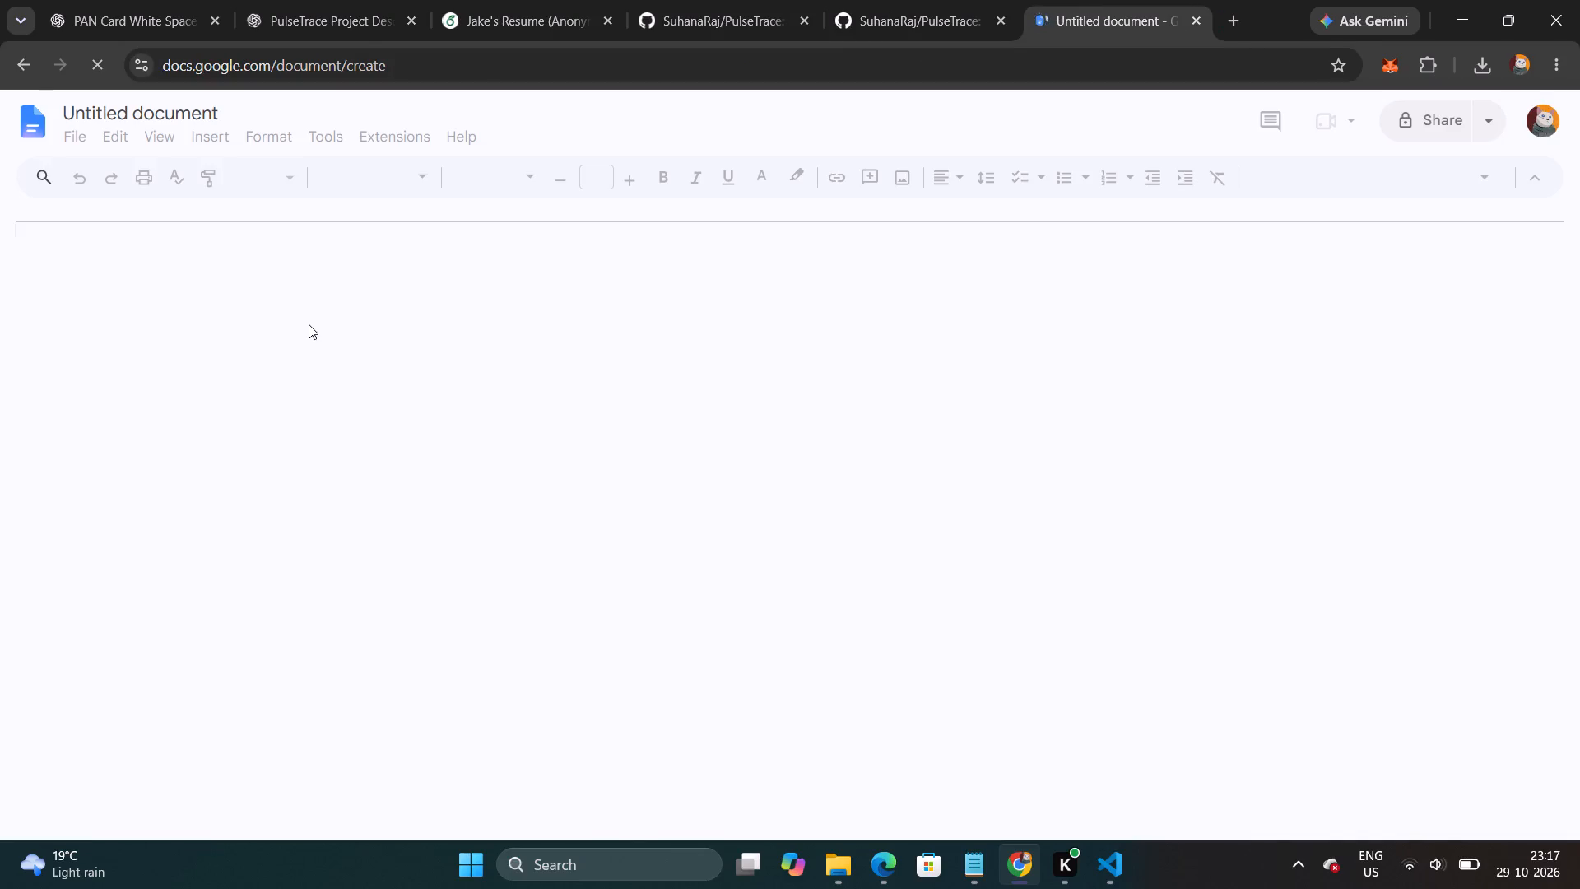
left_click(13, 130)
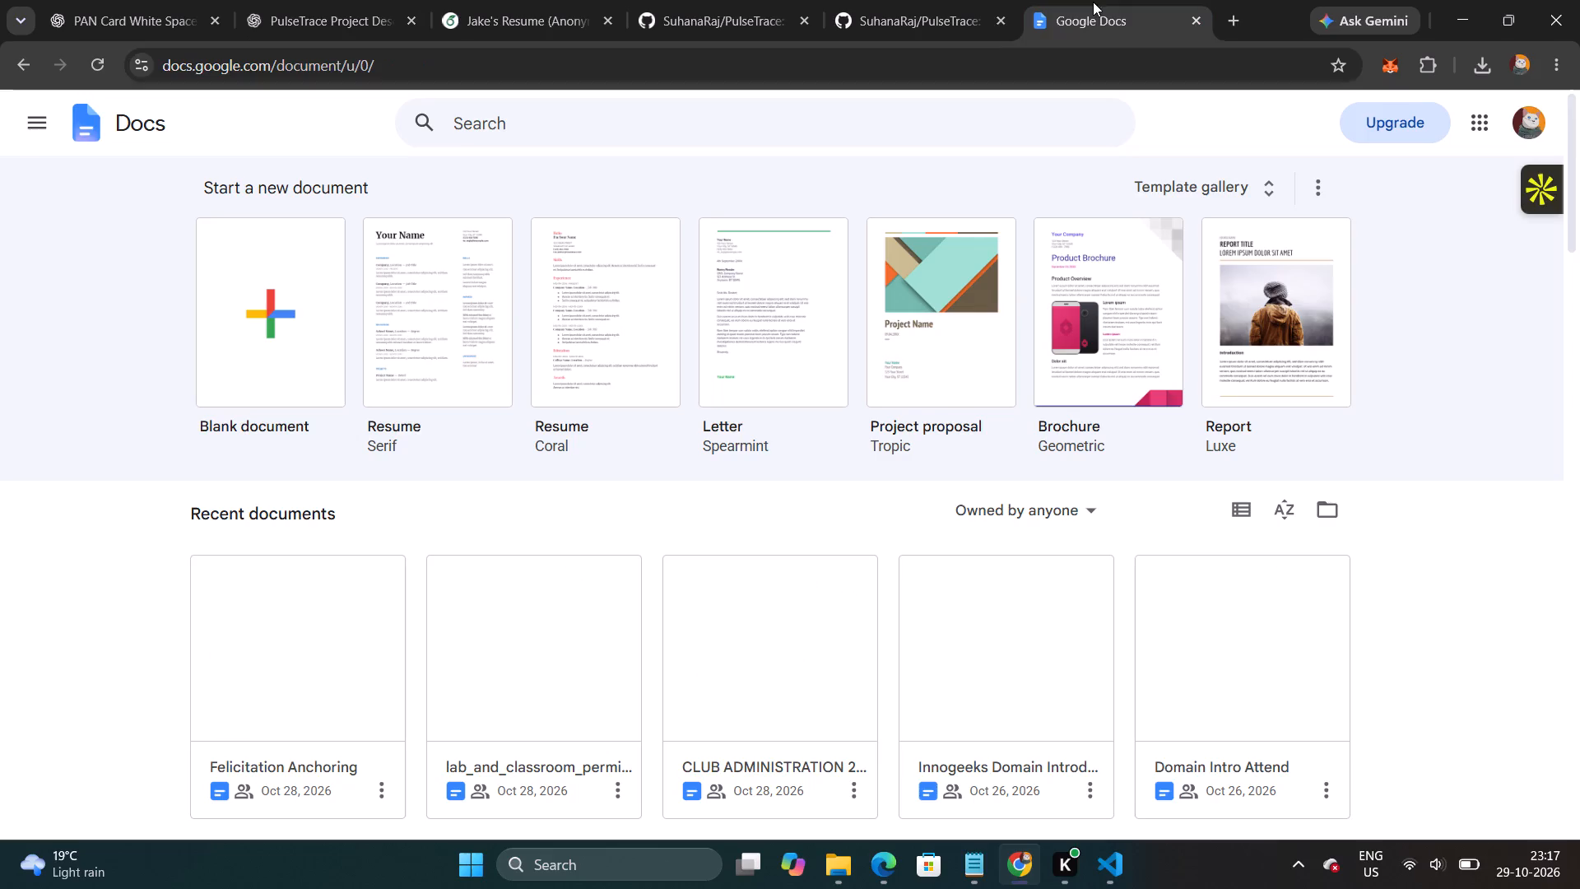
left_click_drag(414, 69, 152, 67)
type("google drive")
key("Return")
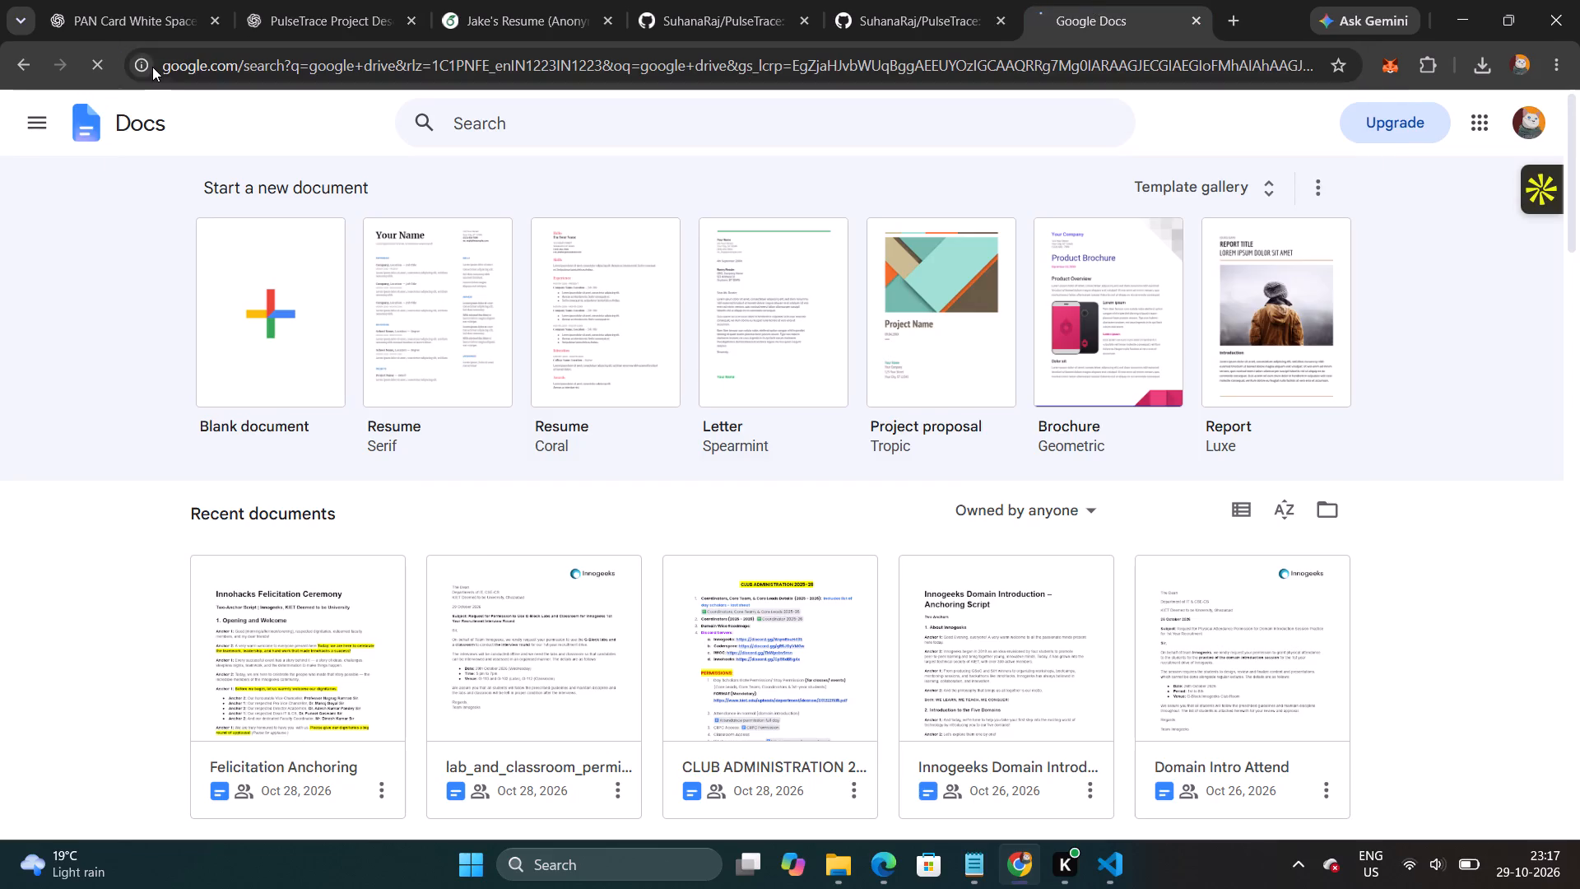
left_click(294, 318)
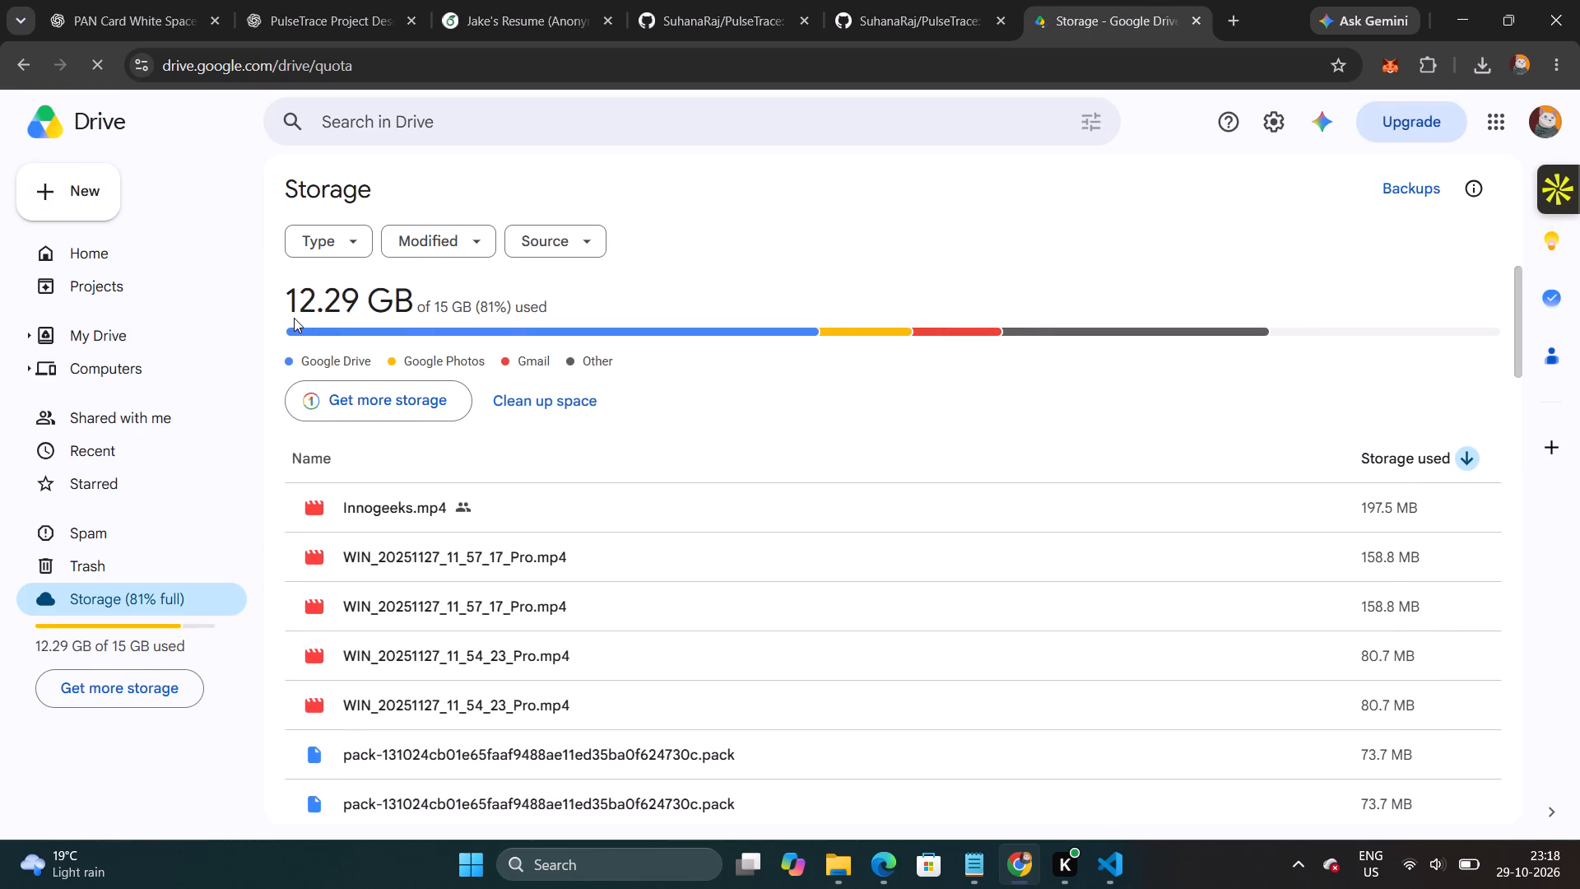
Upload the Decode_Certificate PDF from the Documents folder on the Desktop to Google Drive.
scroll(753, 497, "down", 7)
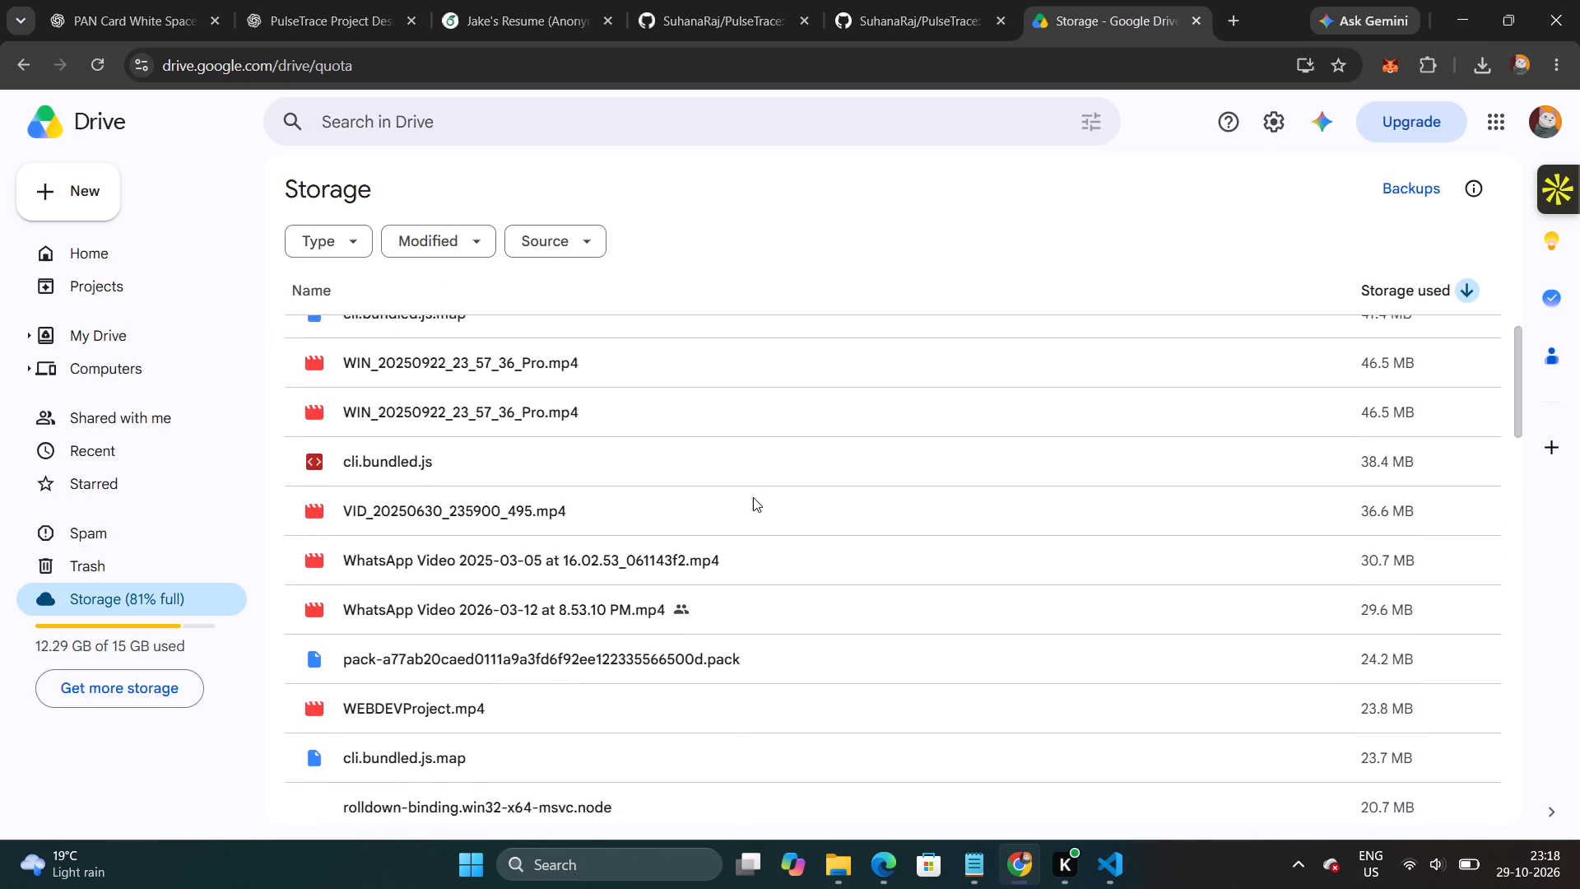
scroll(753, 497, "up", 6)
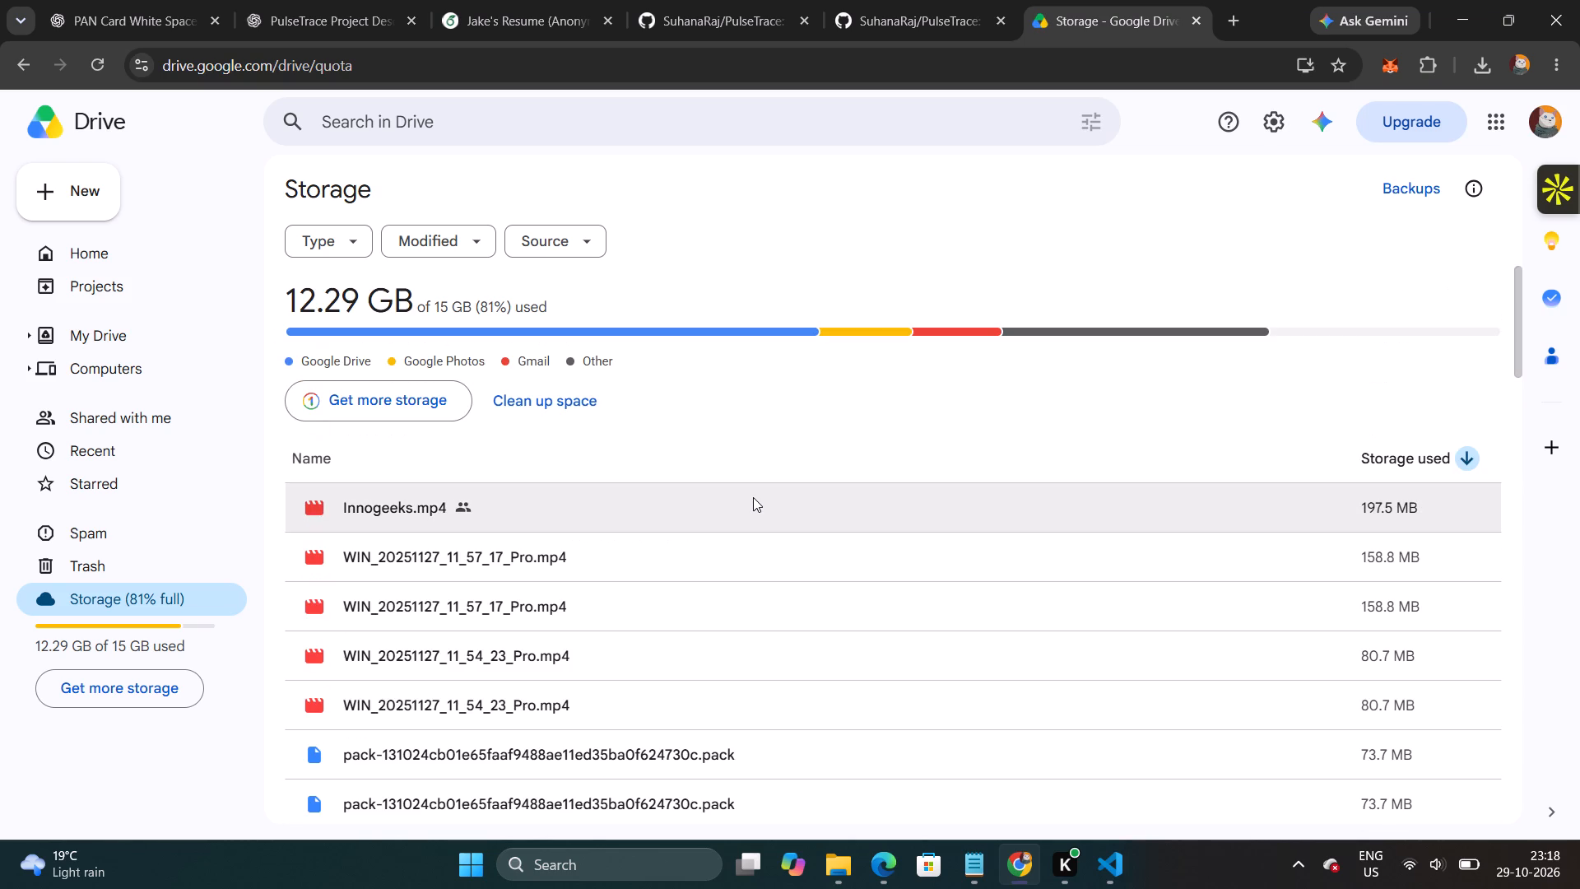
left_click(52, 195)
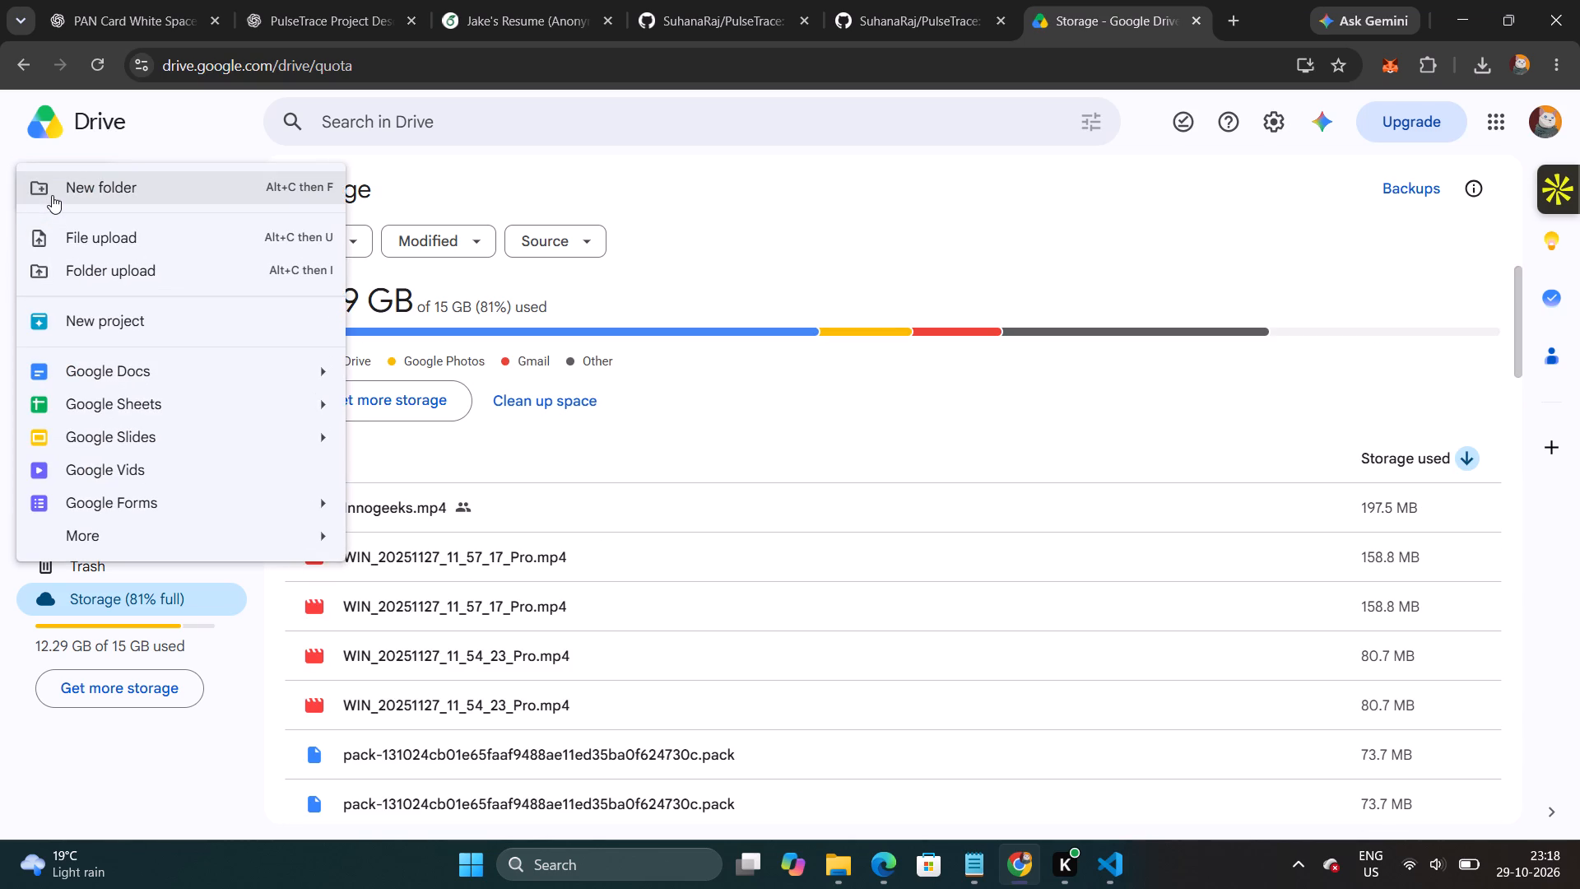
left_click(132, 244)
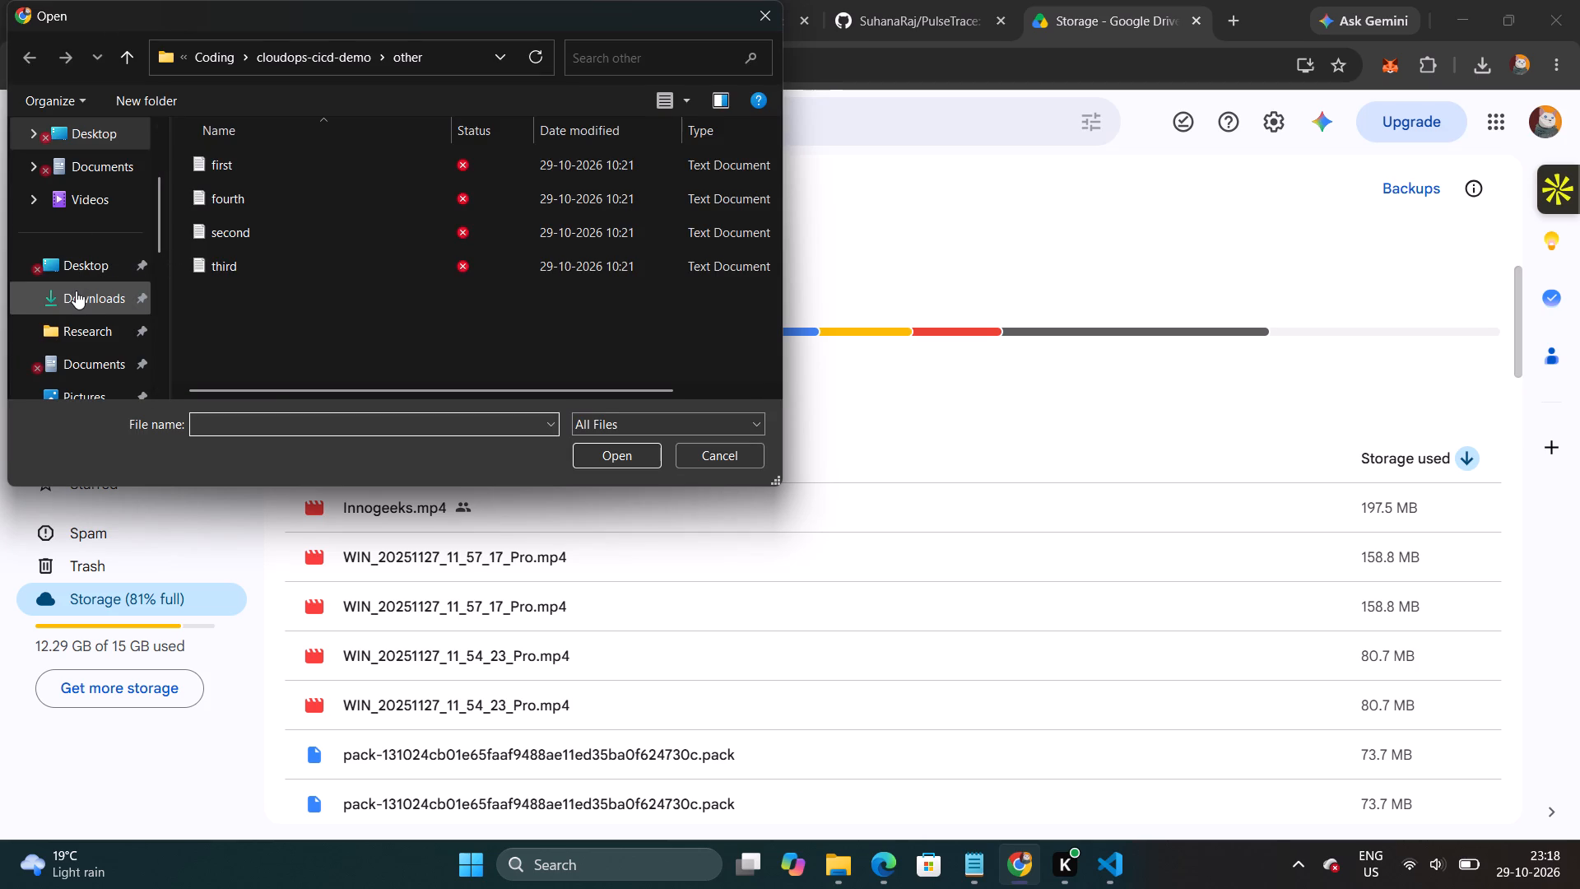
left_click(81, 252)
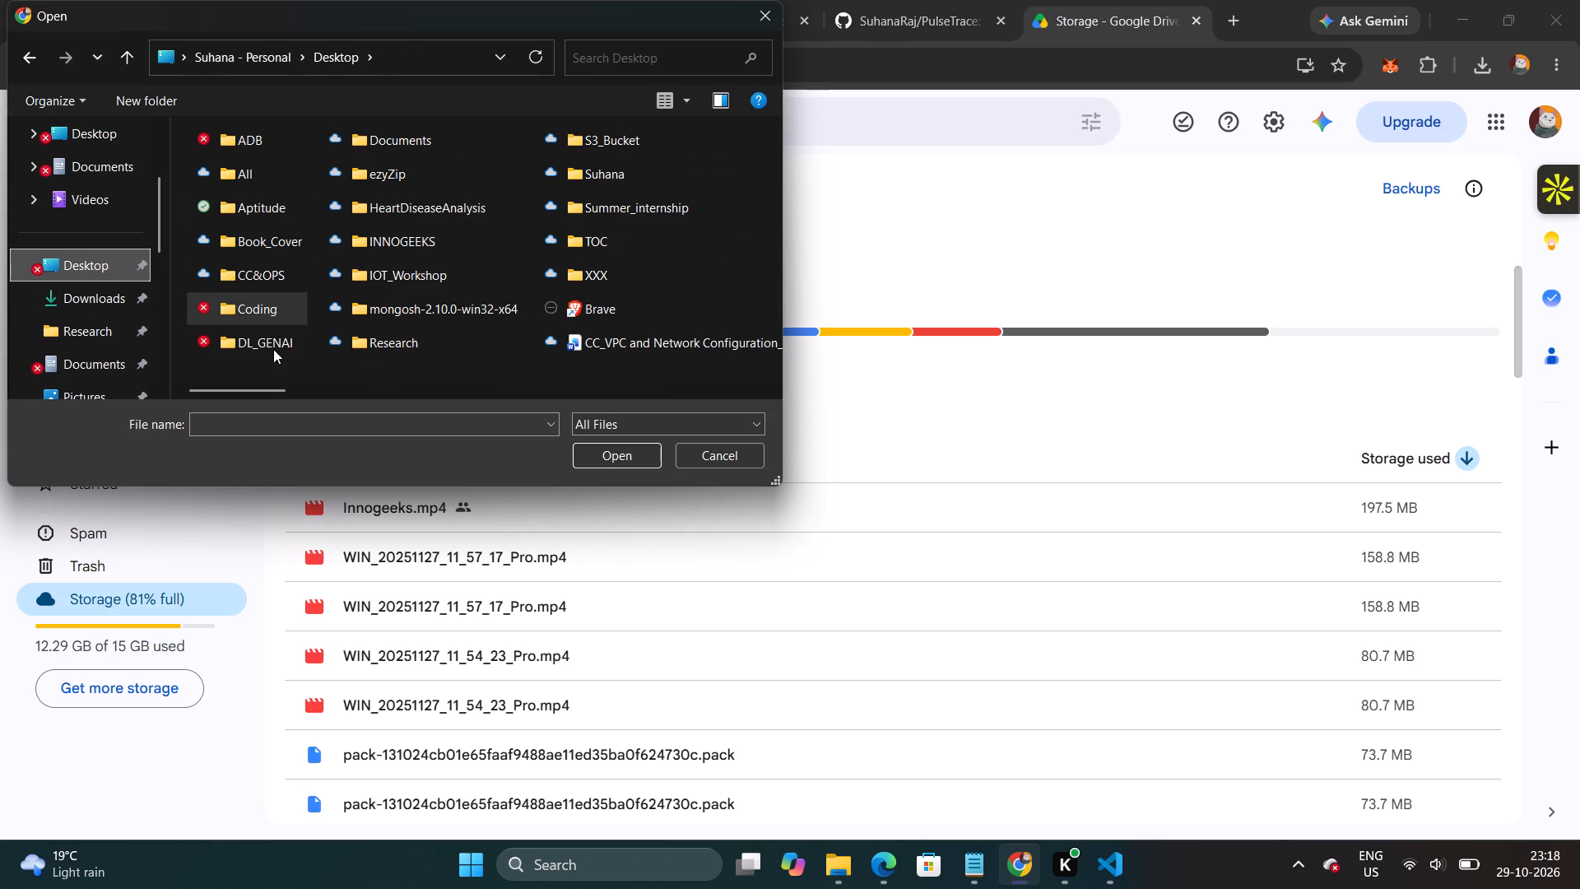
double_click(402, 145)
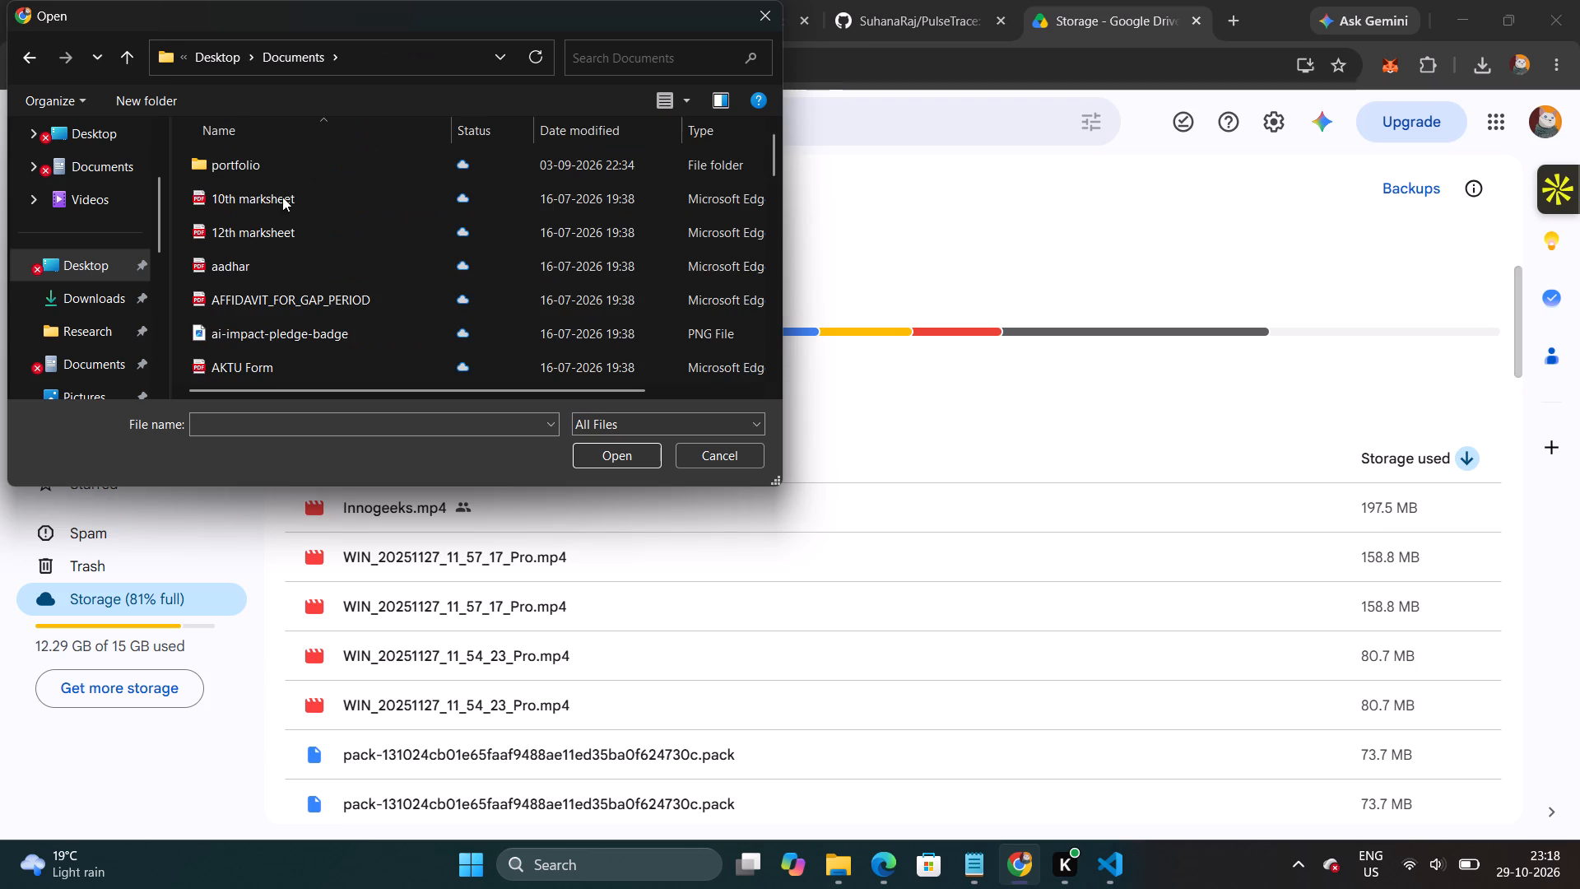
scroll(244, 263, "down", 1)
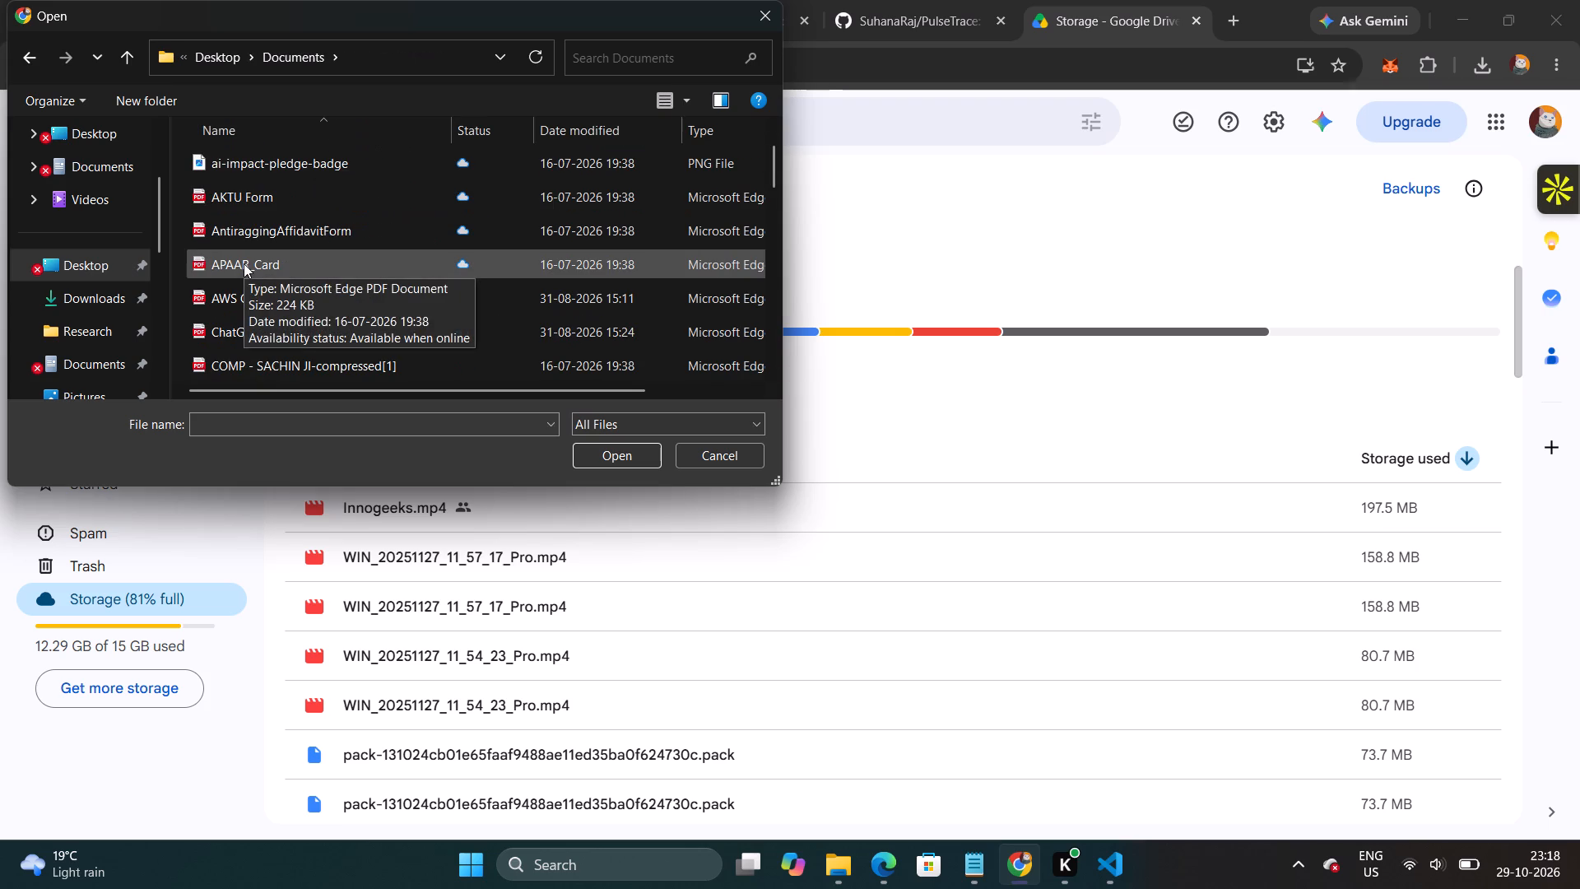
scroll(244, 263, "down", 1)
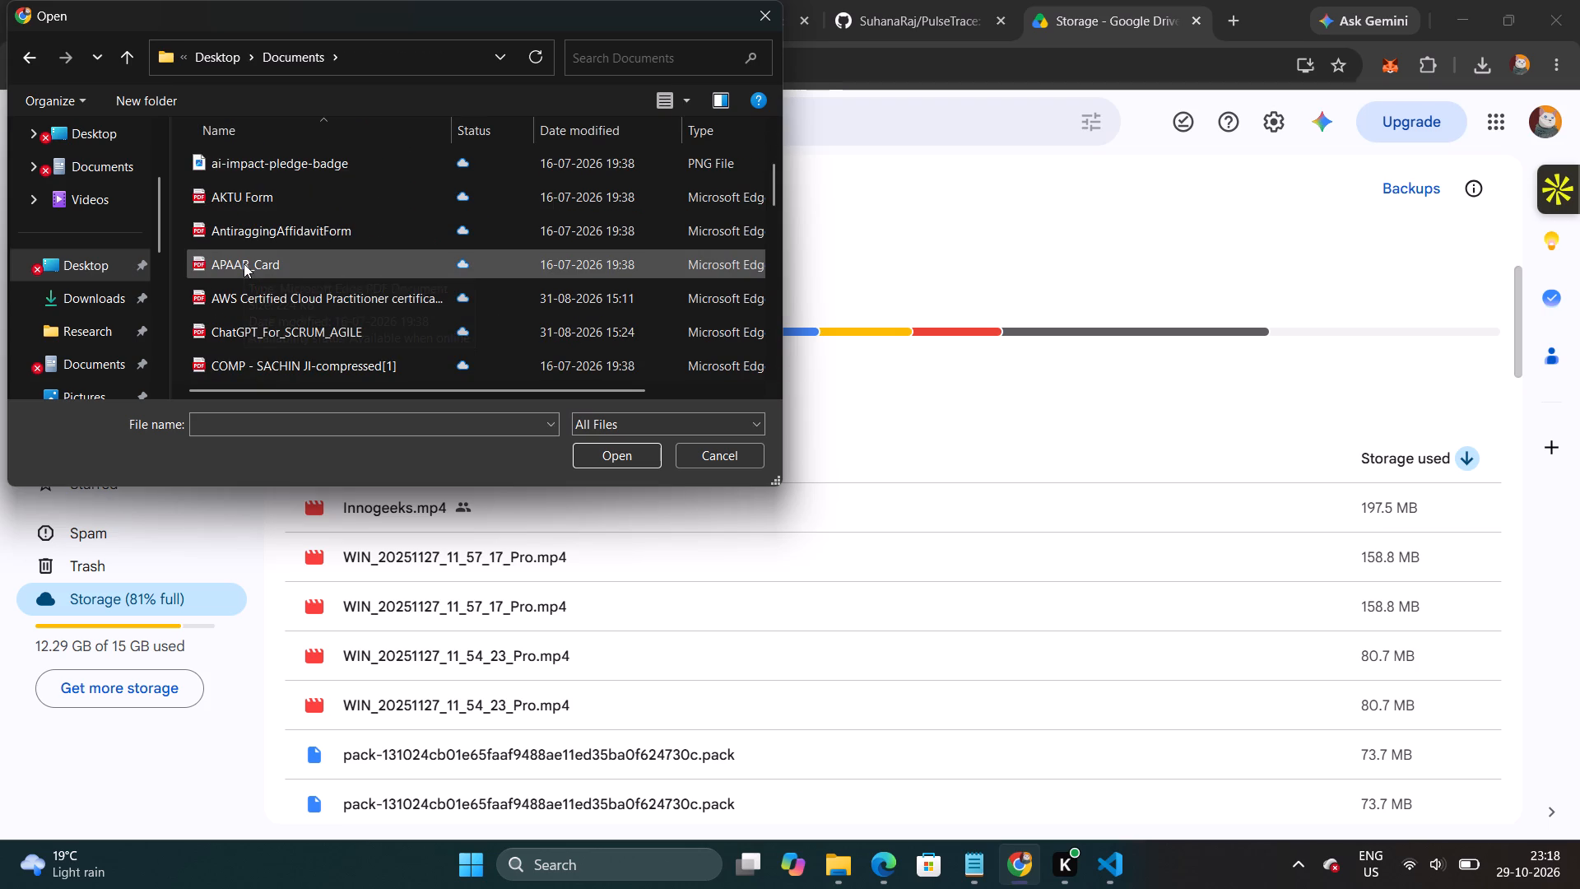
scroll(244, 263, "down", 1)
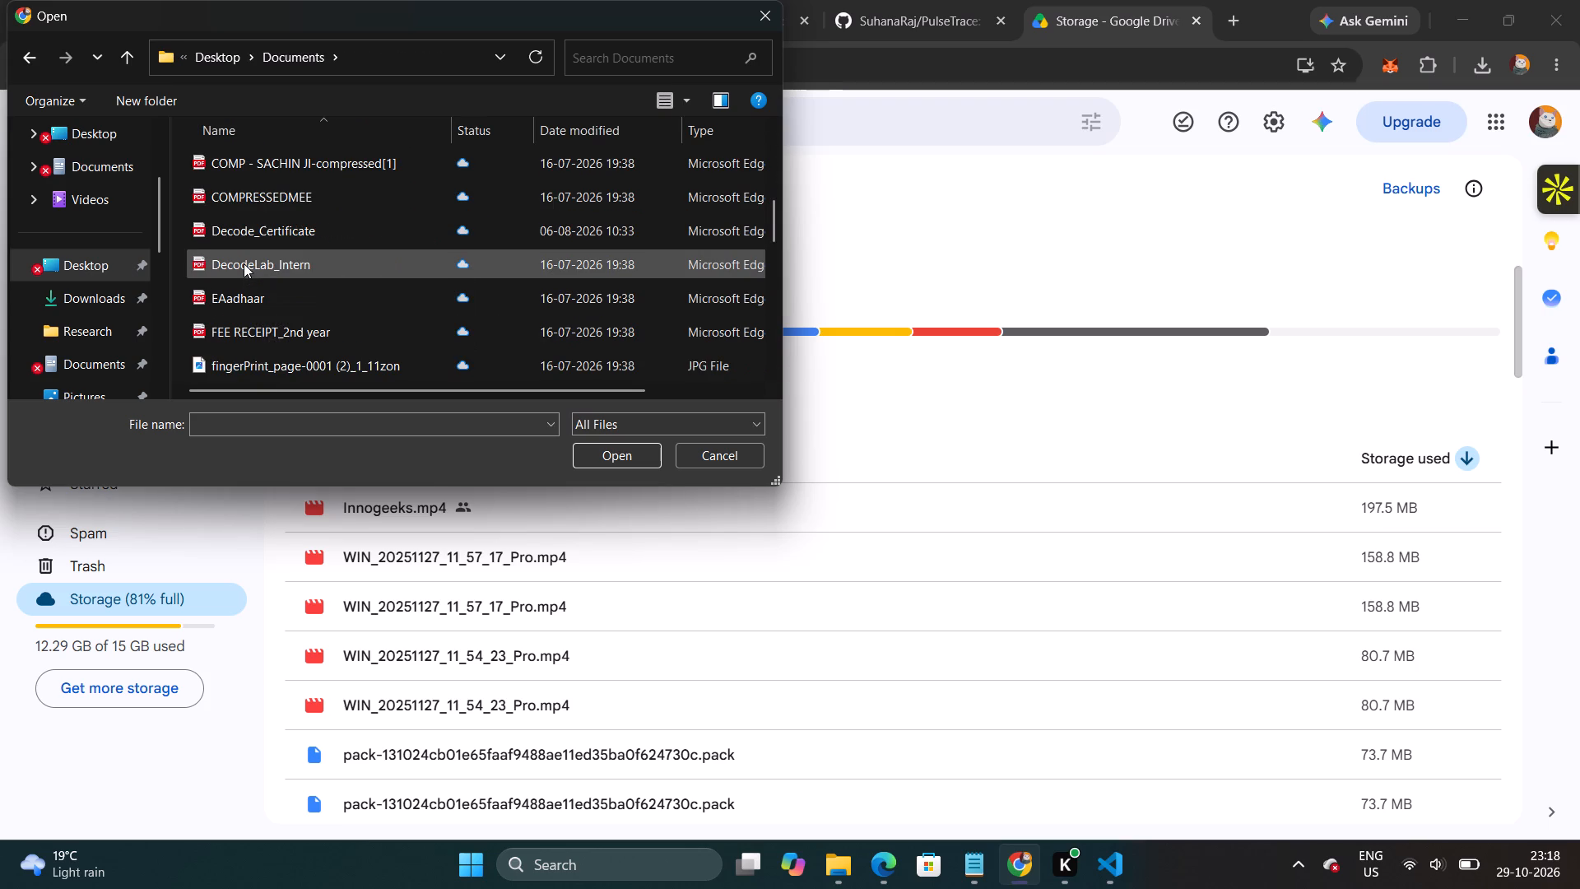
scroll(244, 263, "down", 2)
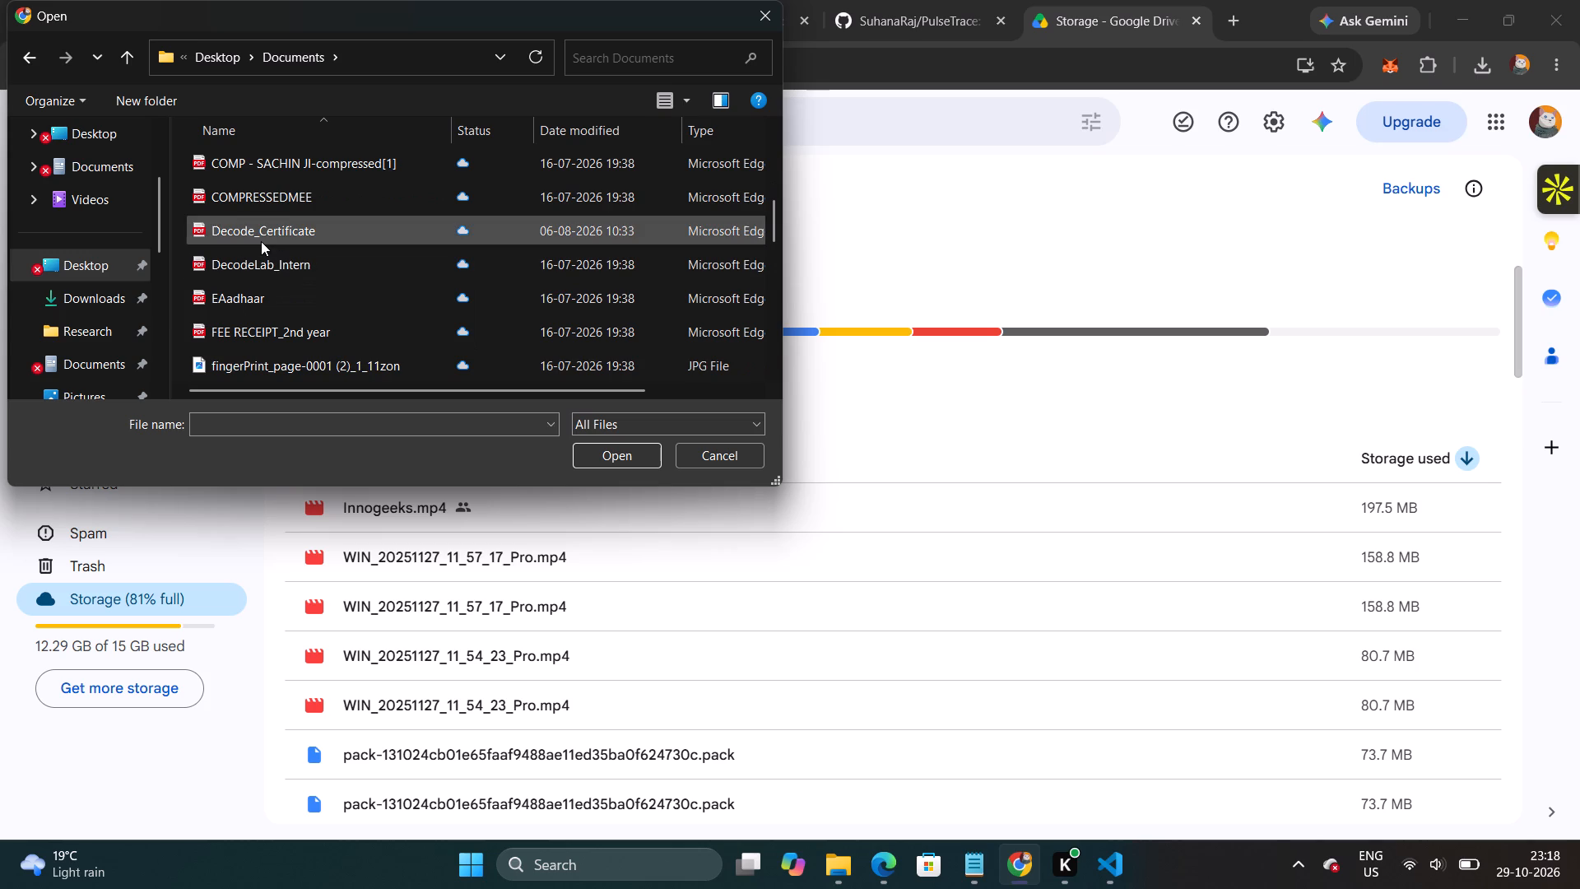
left_click(262, 241)
left_click(597, 460)
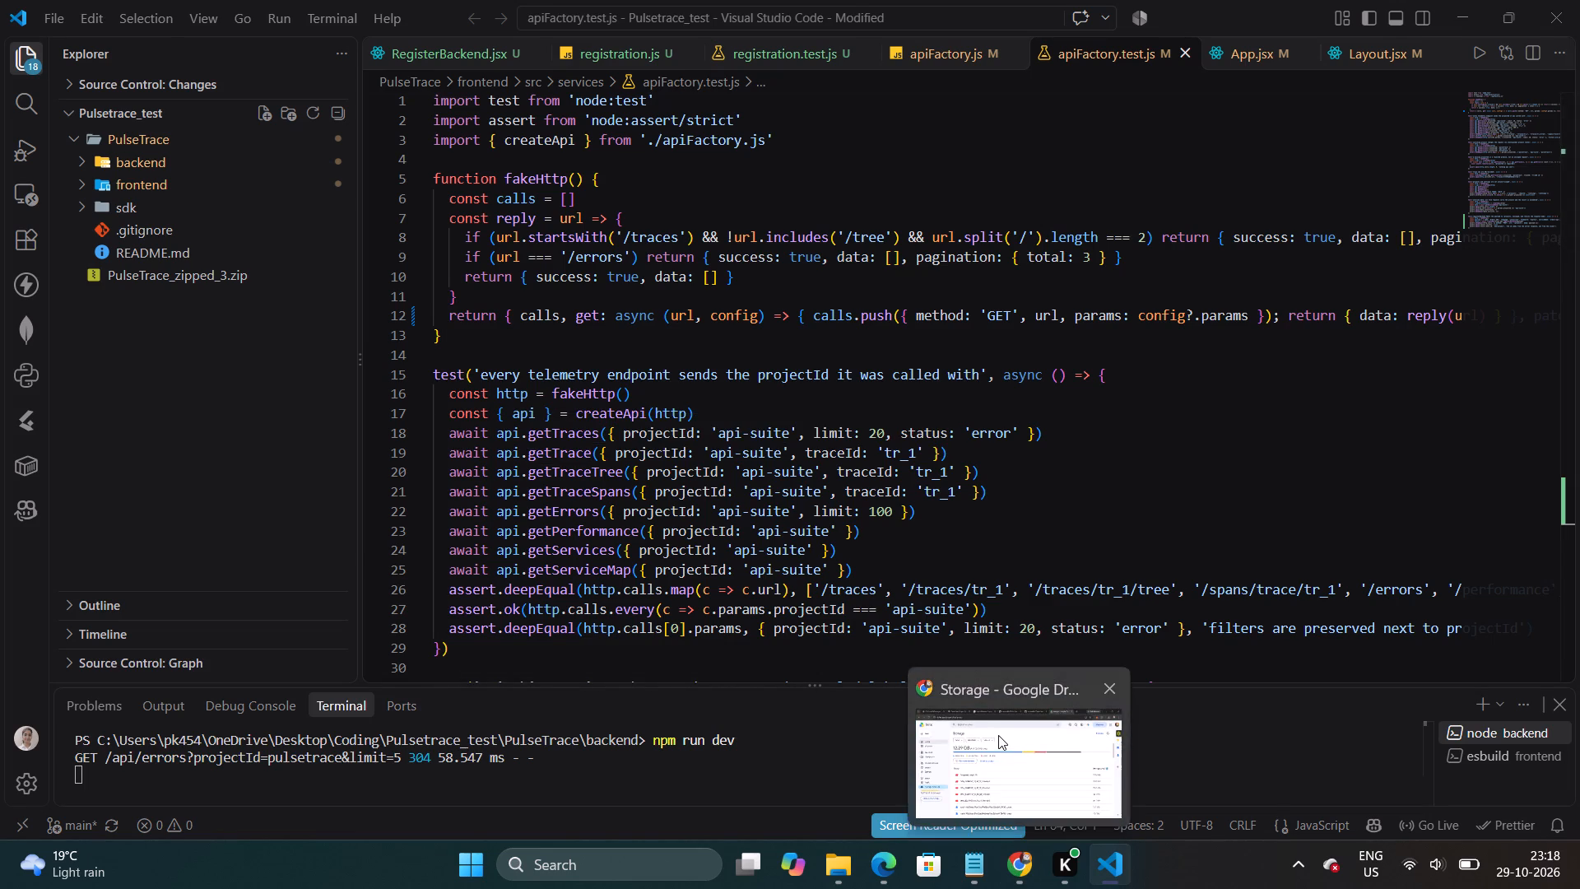
left_click(998, 735)
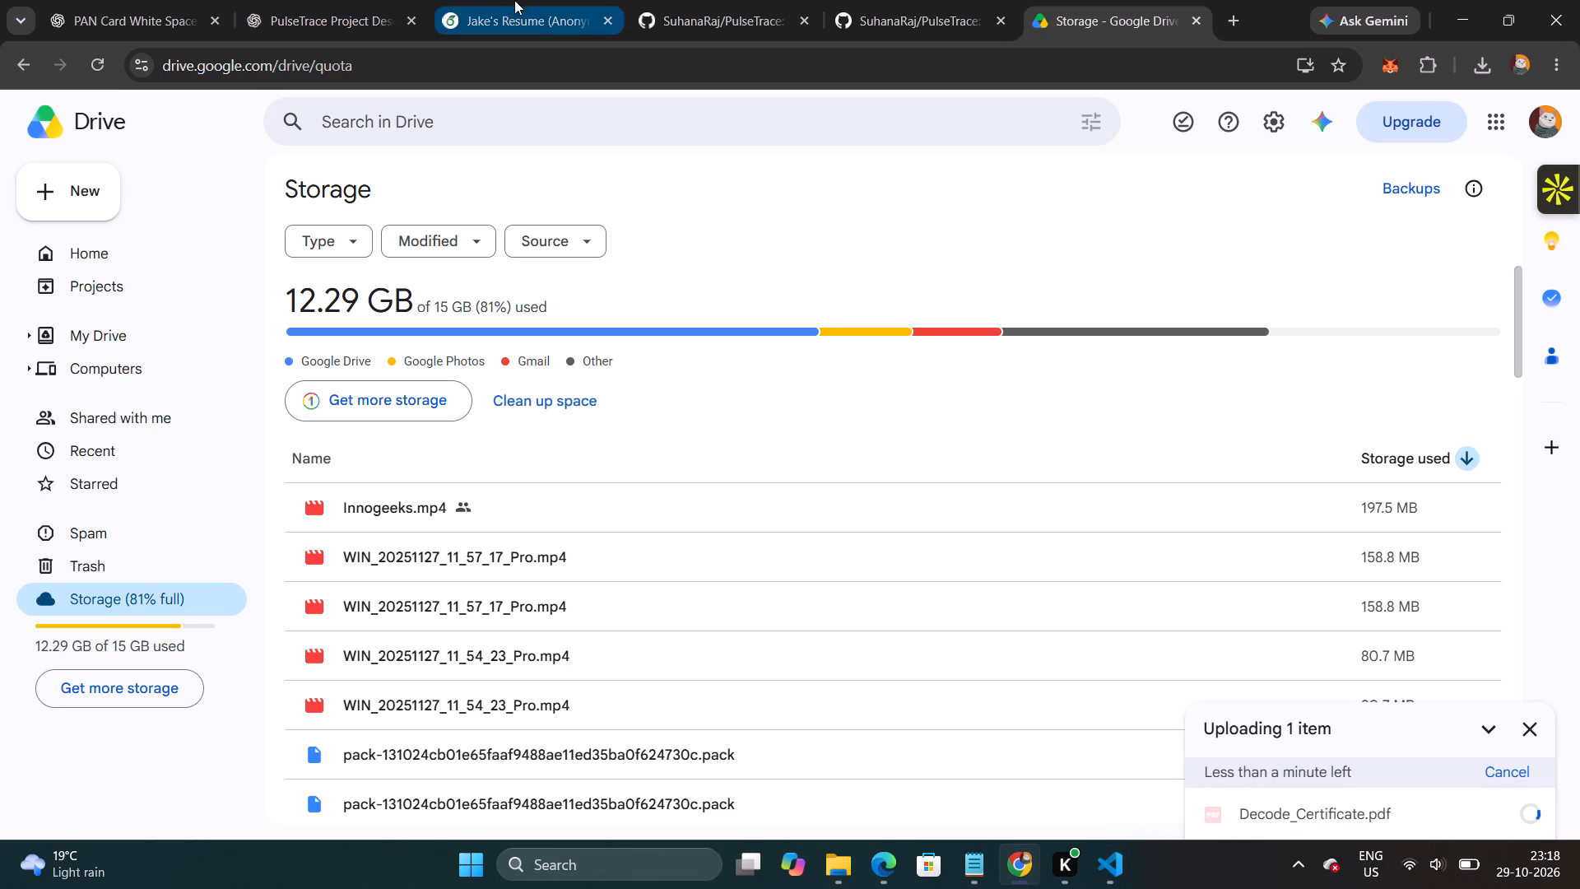
Locate the uploaded Decode_Certificate.pdf in My Drive and copy its sharing link.
scroll(685, 414, "down", 7)
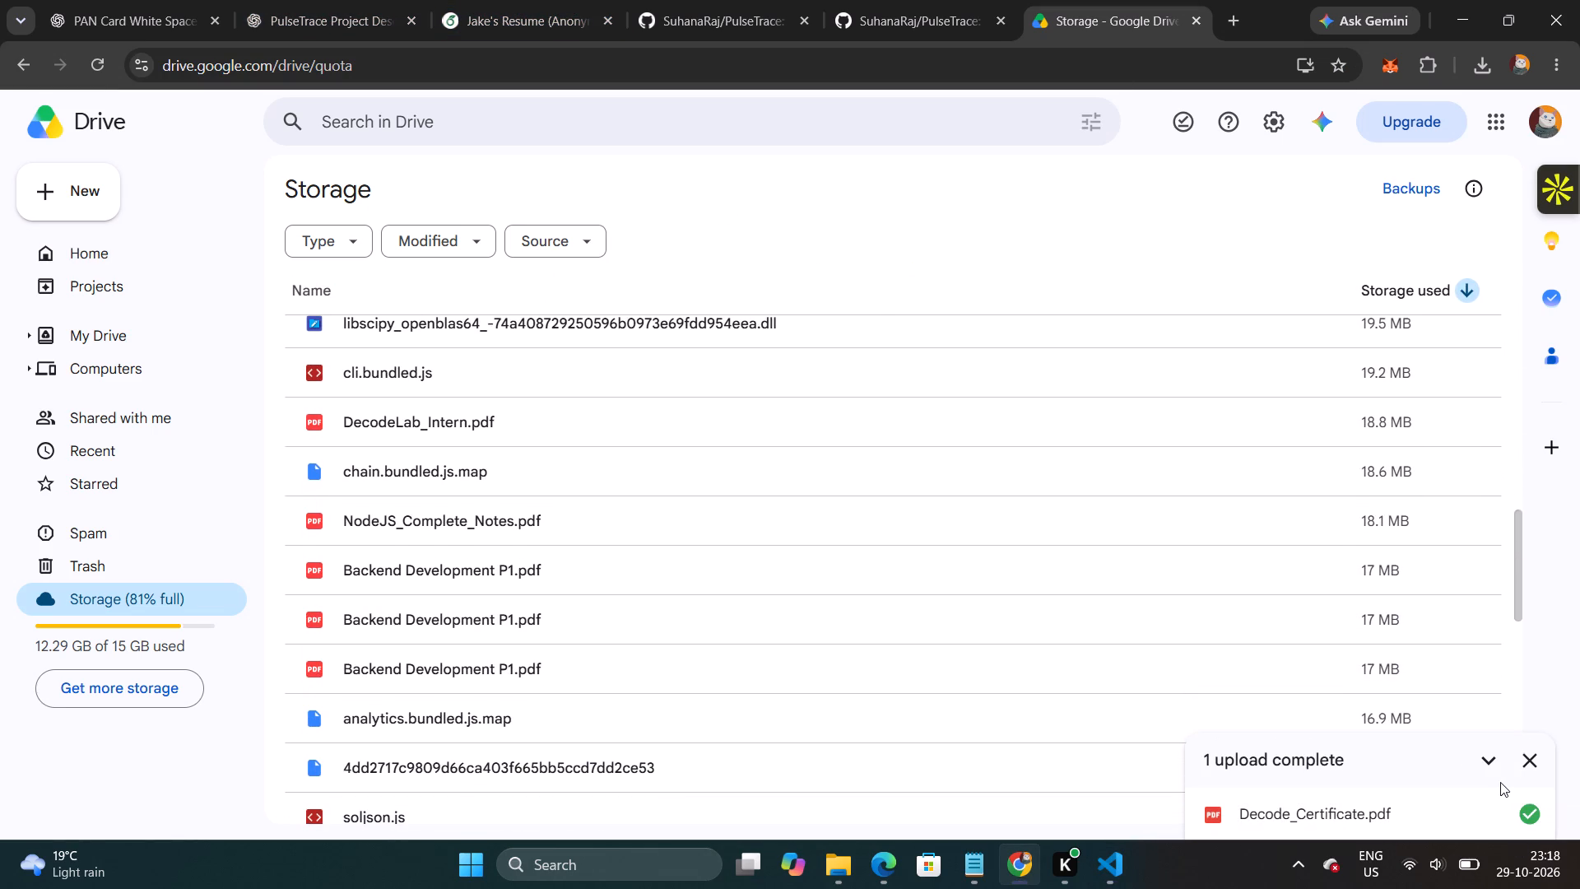
left_click(1531, 820)
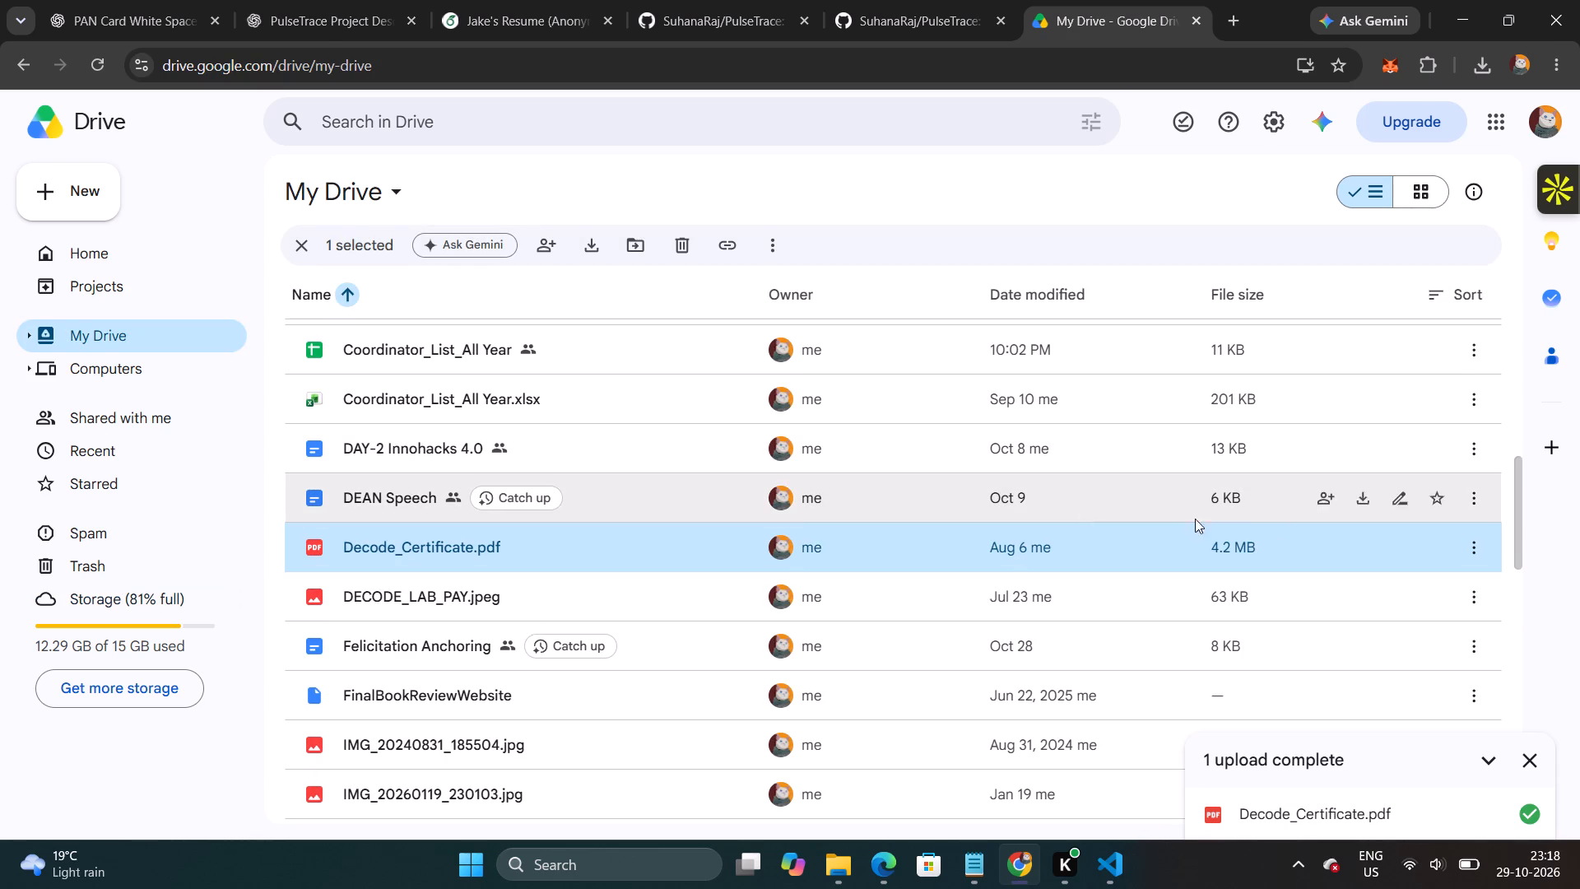
left_click(1475, 546)
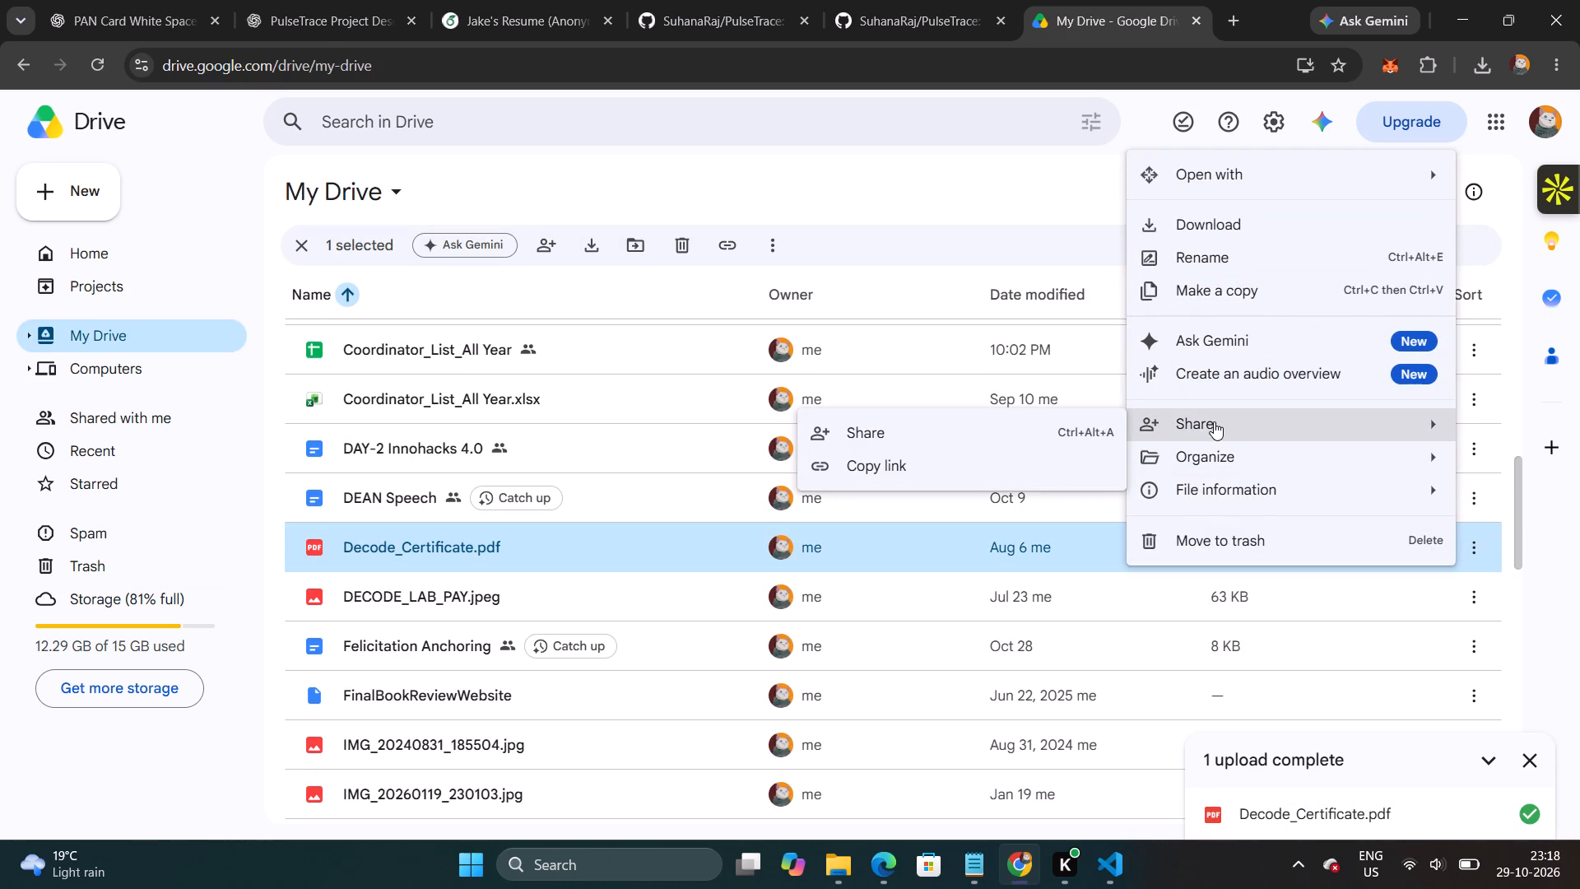
left_click(894, 456)
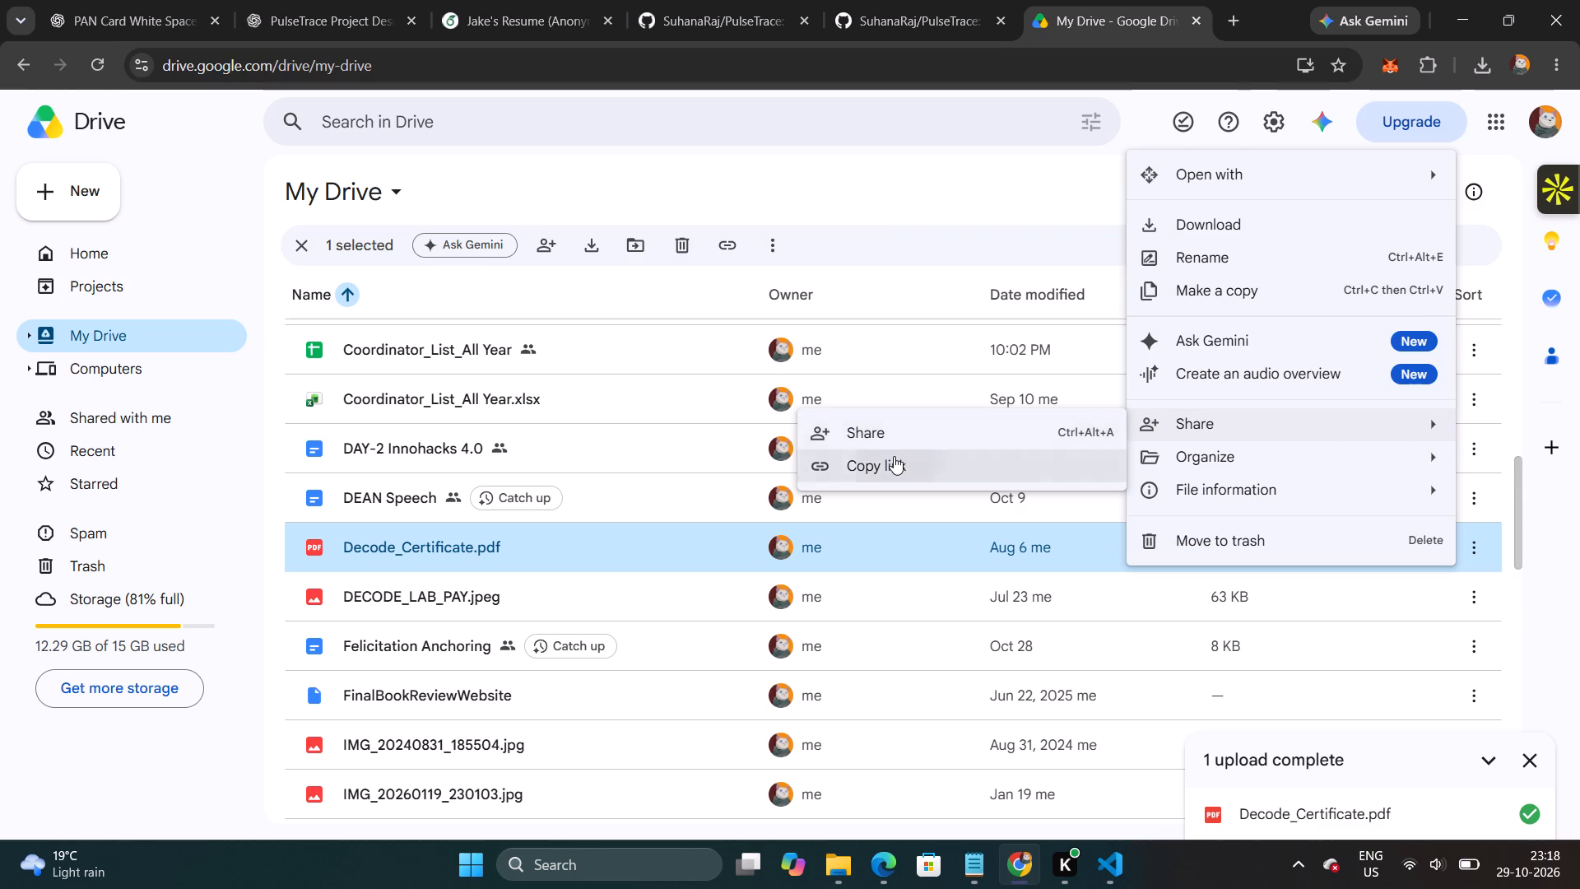
In Overleaf's main.tex, replace YOUR_CERTIFICATE_LINK in the DecodeLab heading with the copied Drive link and recompile.
left_click(523, 0)
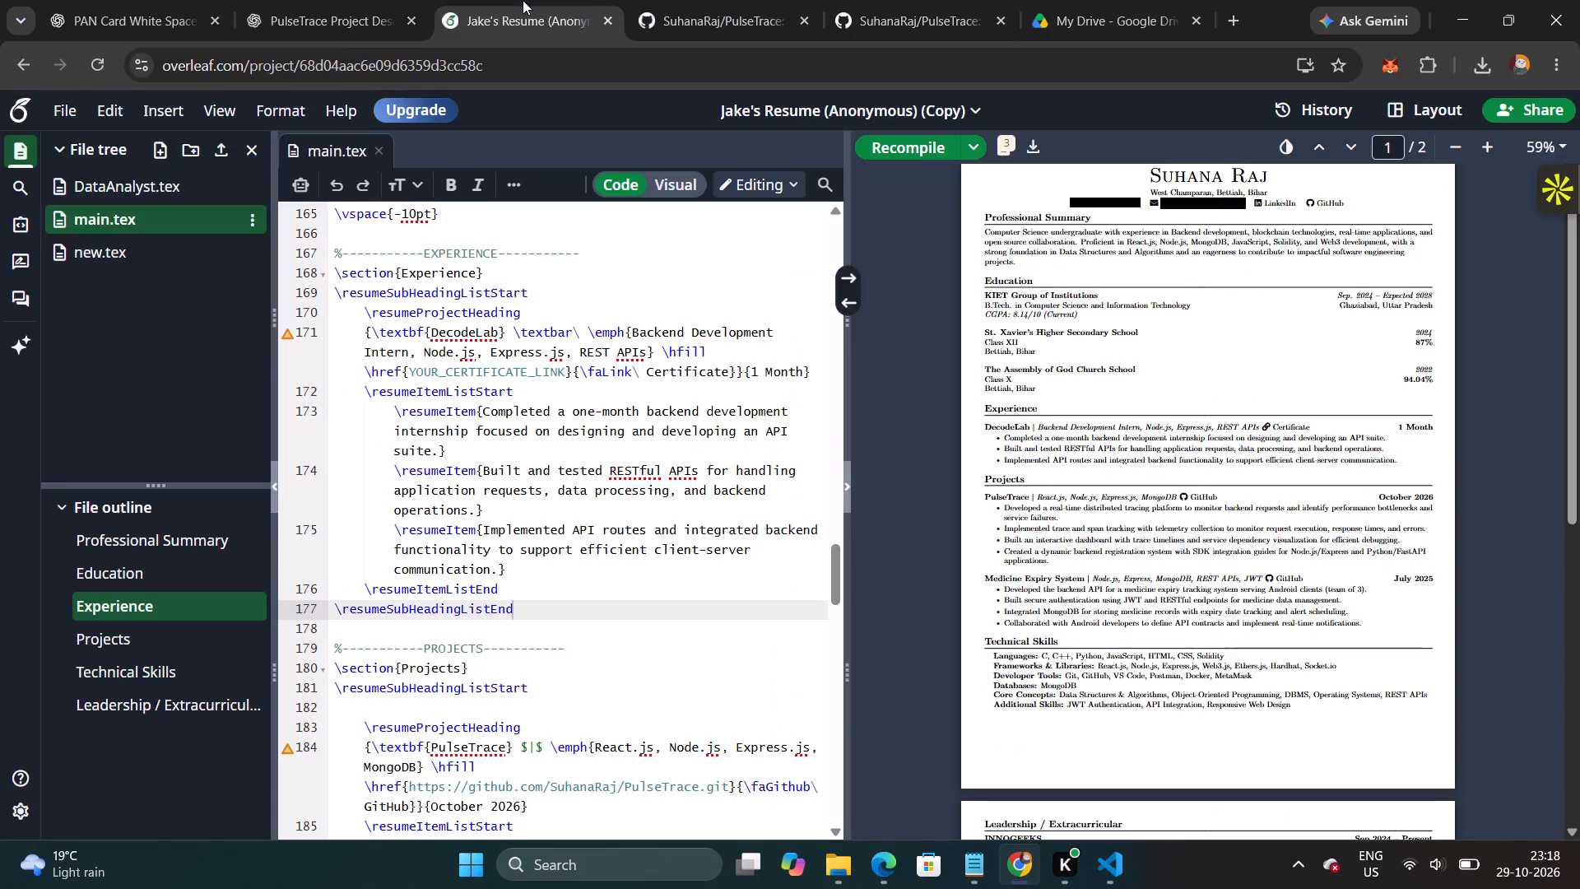
left_click_drag(410, 371, 565, 375)
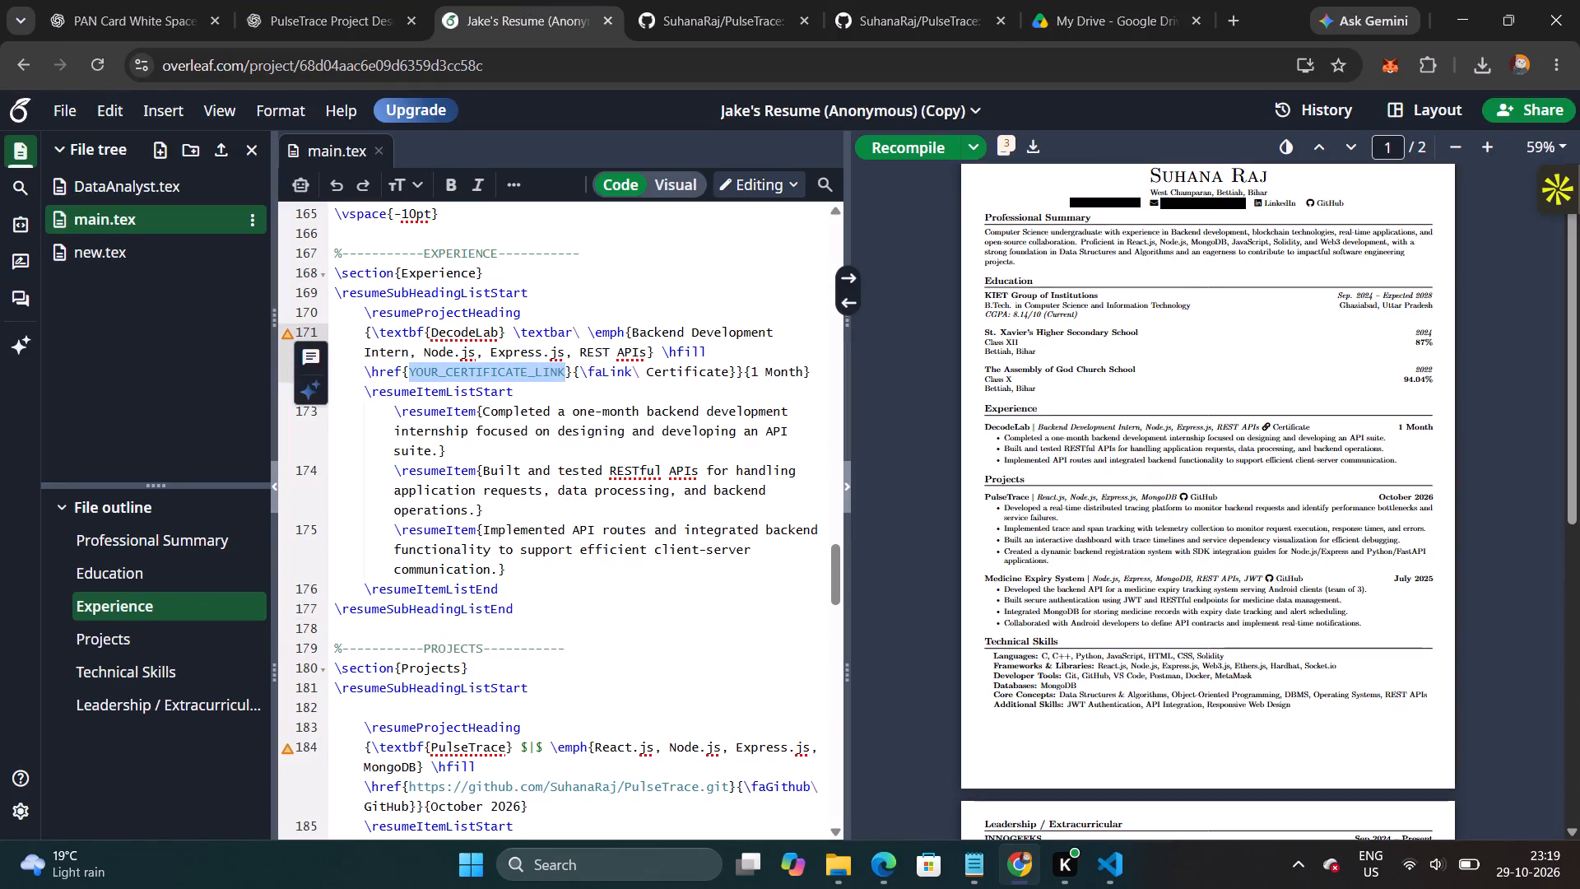
key("ctrl+v")
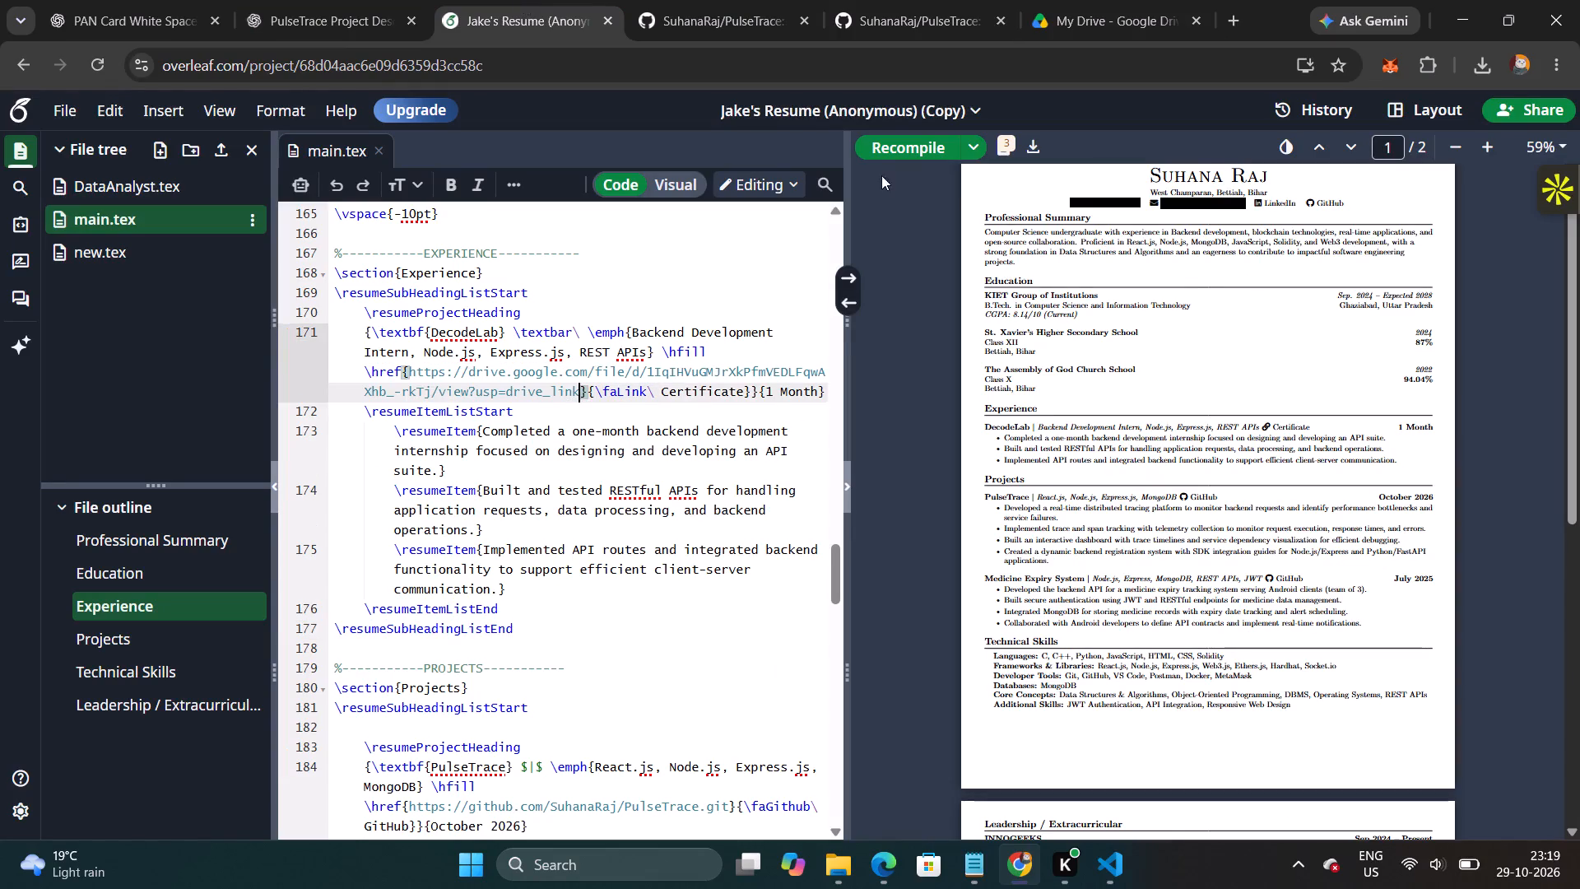
left_click(904, 151)
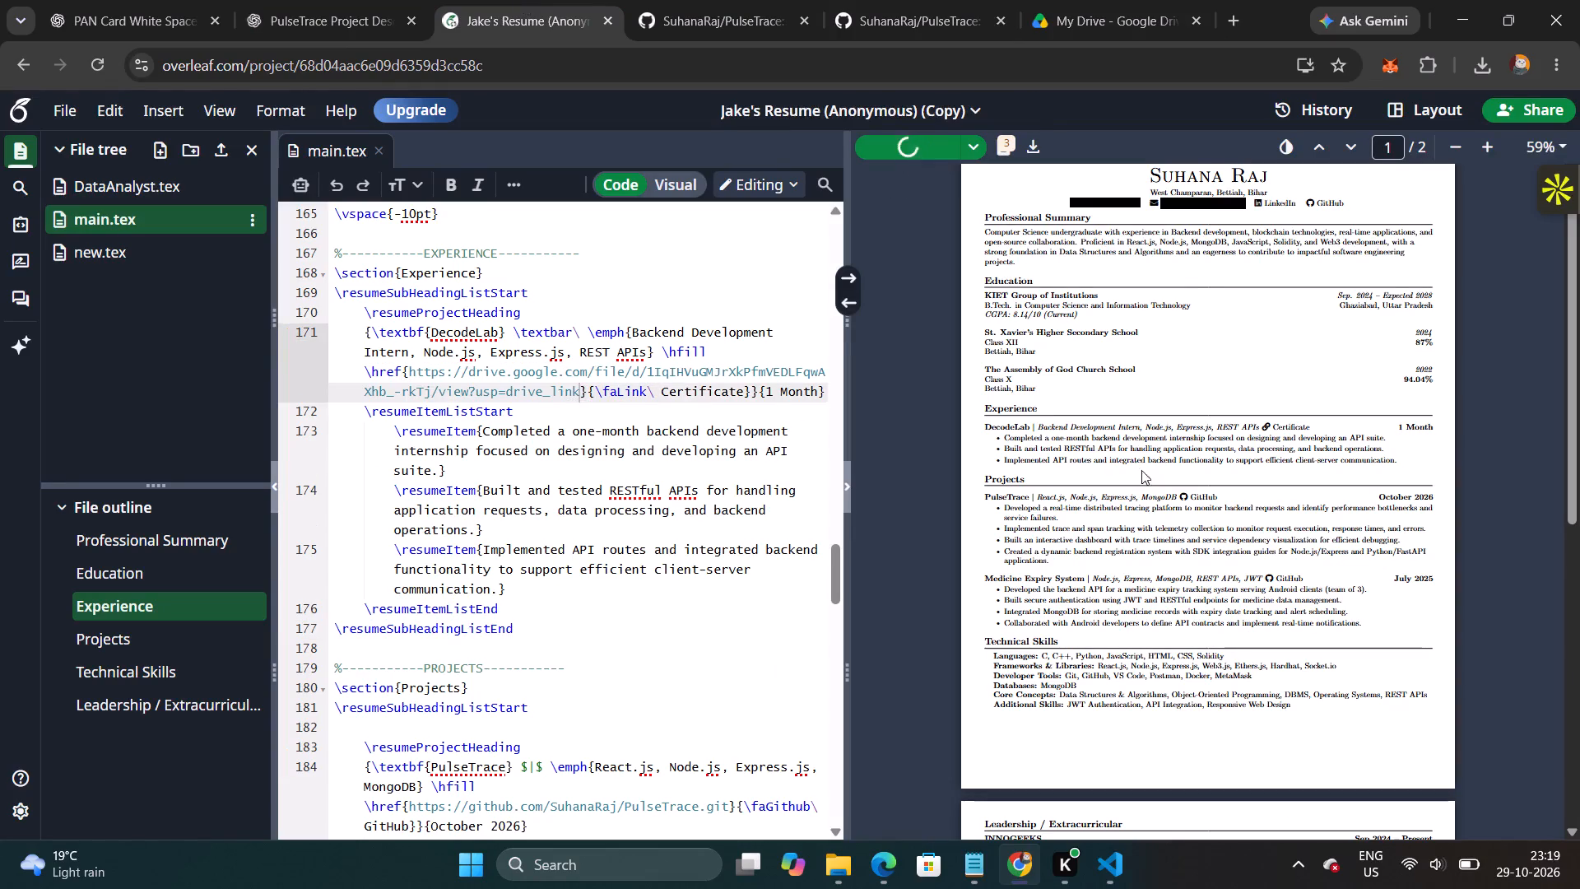
Open the DecodeLab Certificate link from the compiled resume and examine the certificate it leads to.
left_click(1269, 426)
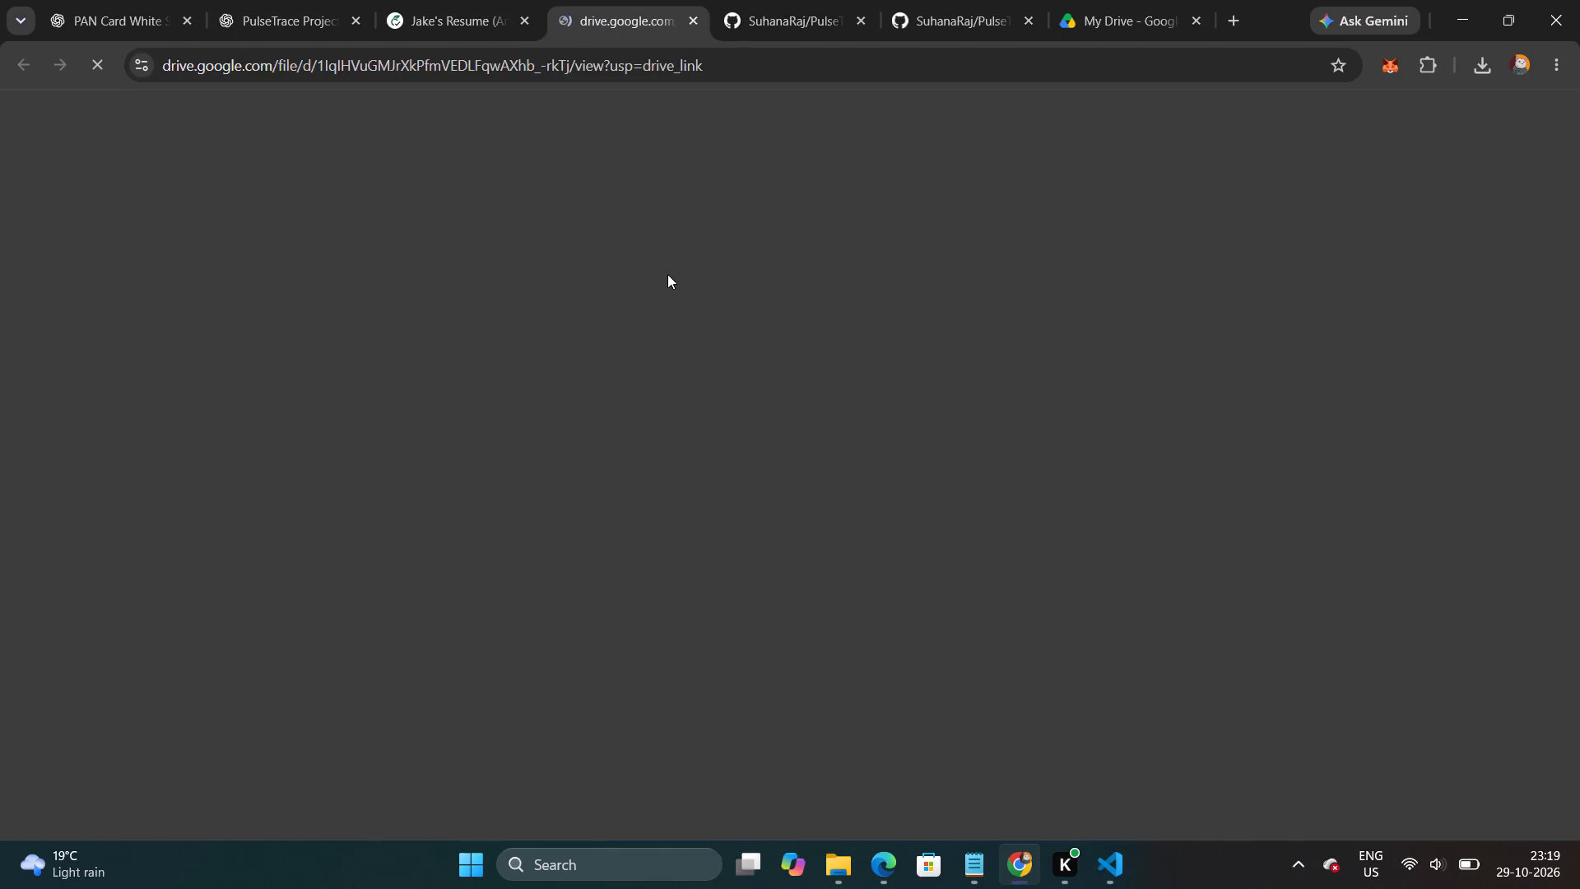
scroll(747, 555, "down", 3)
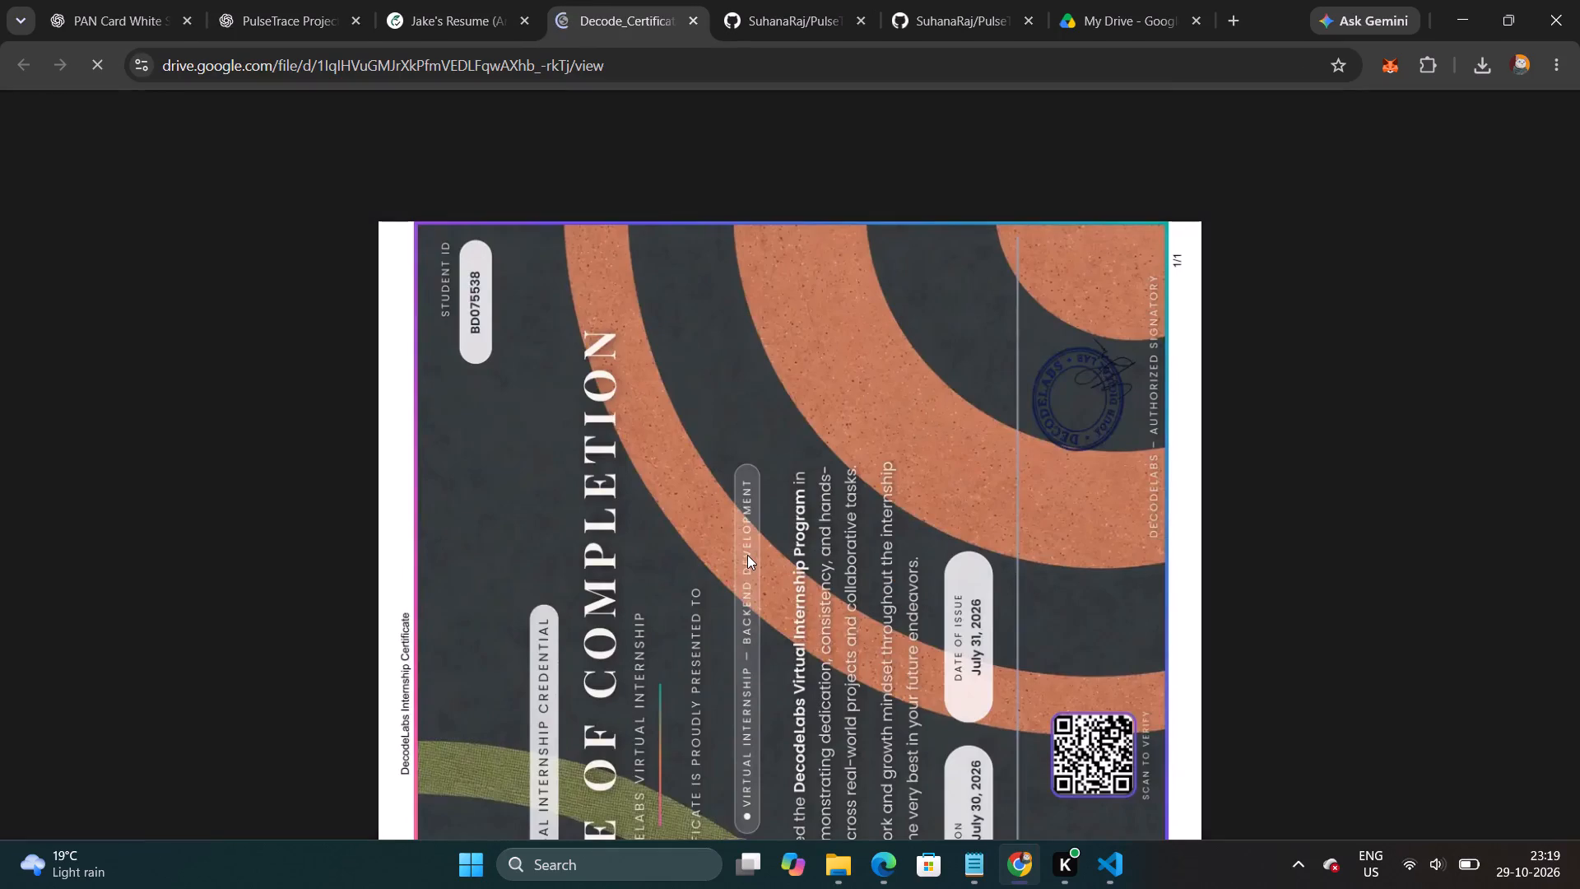
scroll(747, 555, "down", 6)
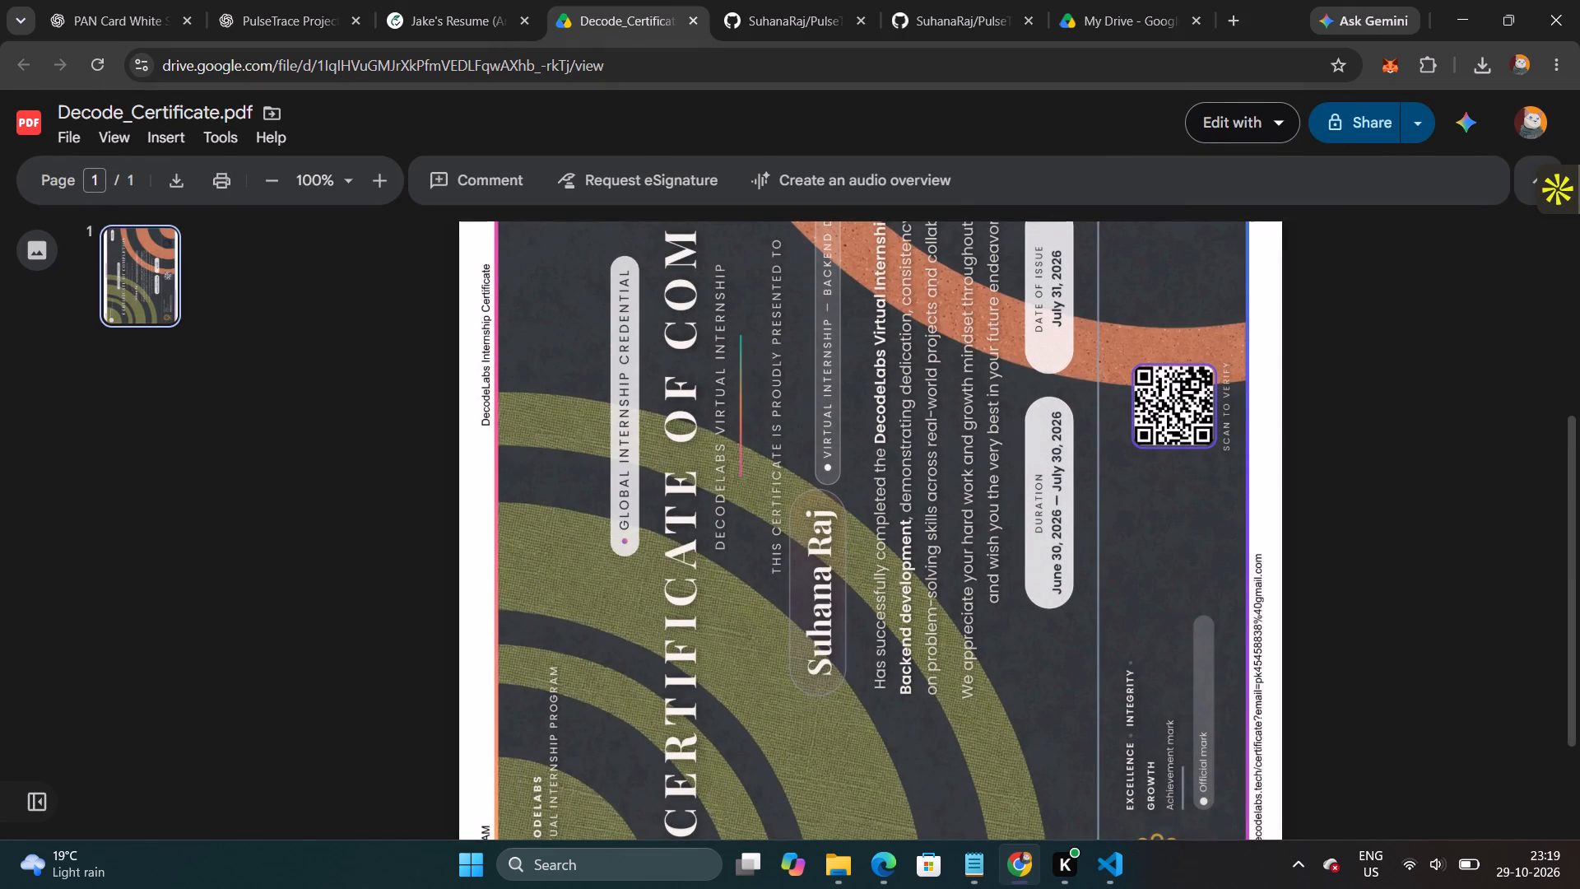
Open Decode_Certificate.pdf from My Drive and examine the certificate's page orientation and whether the preview offers a way to rotate it.
left_click(1067, 7)
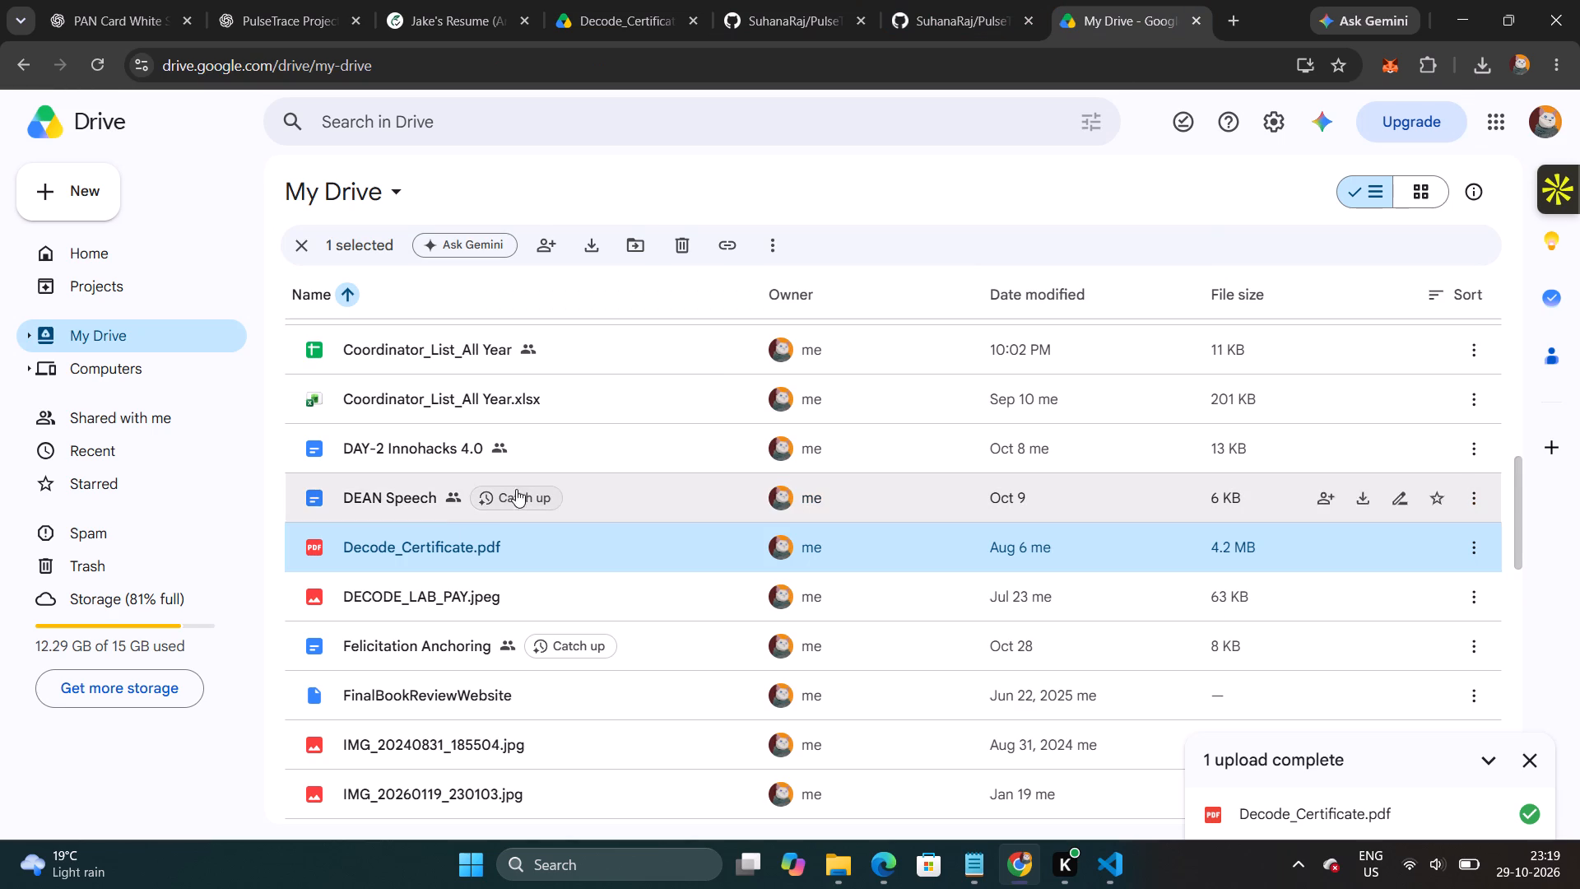
left_click(451, 545)
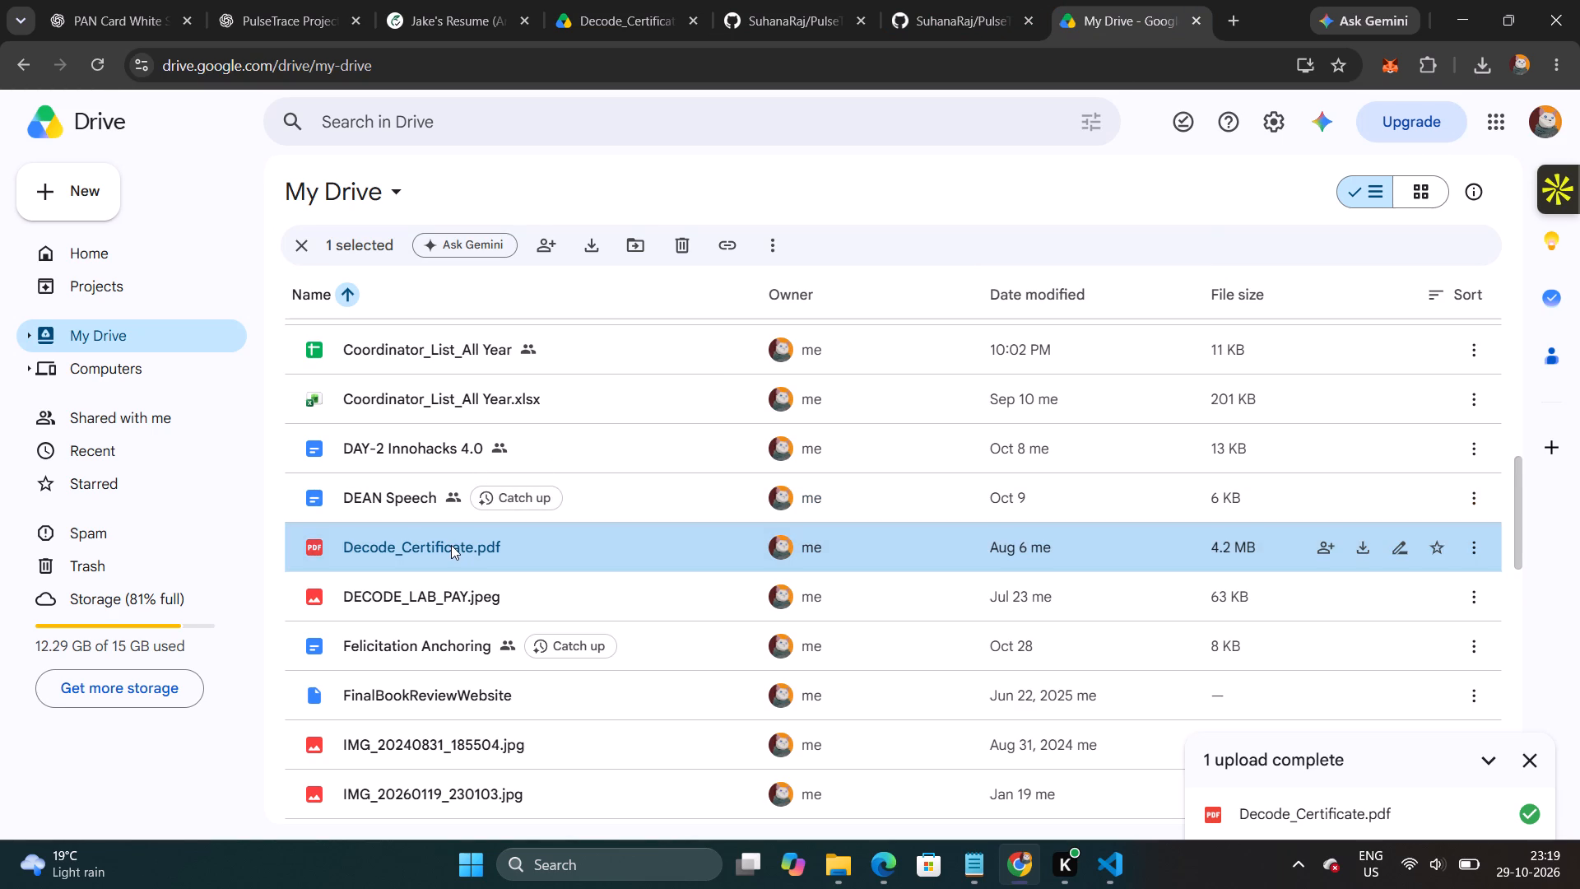
double_click(451, 545)
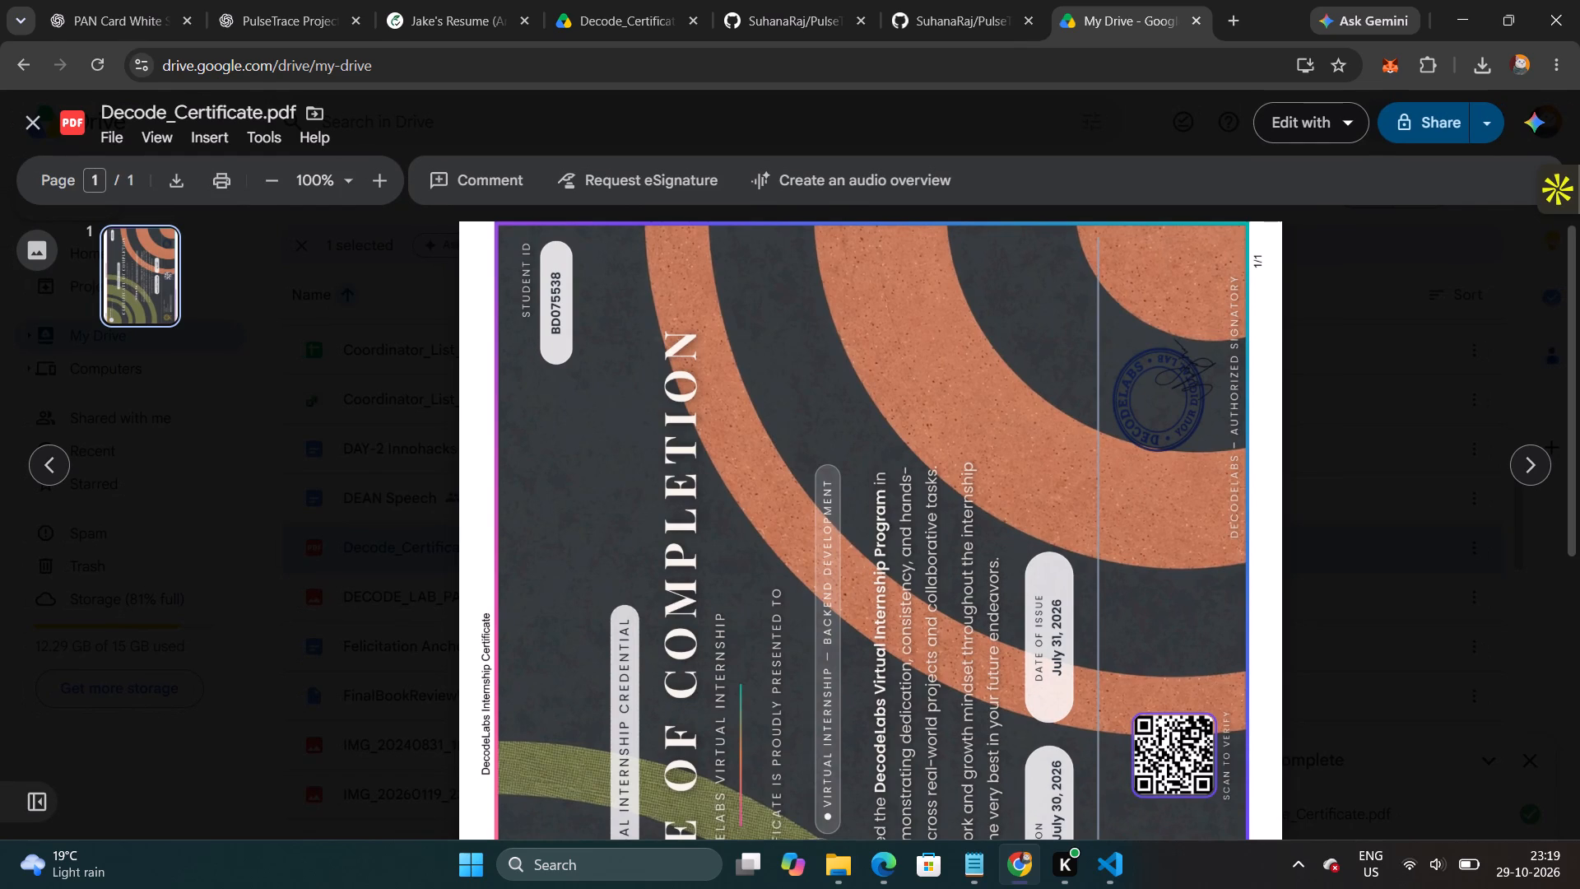
scroll(820, 370, "down", 7)
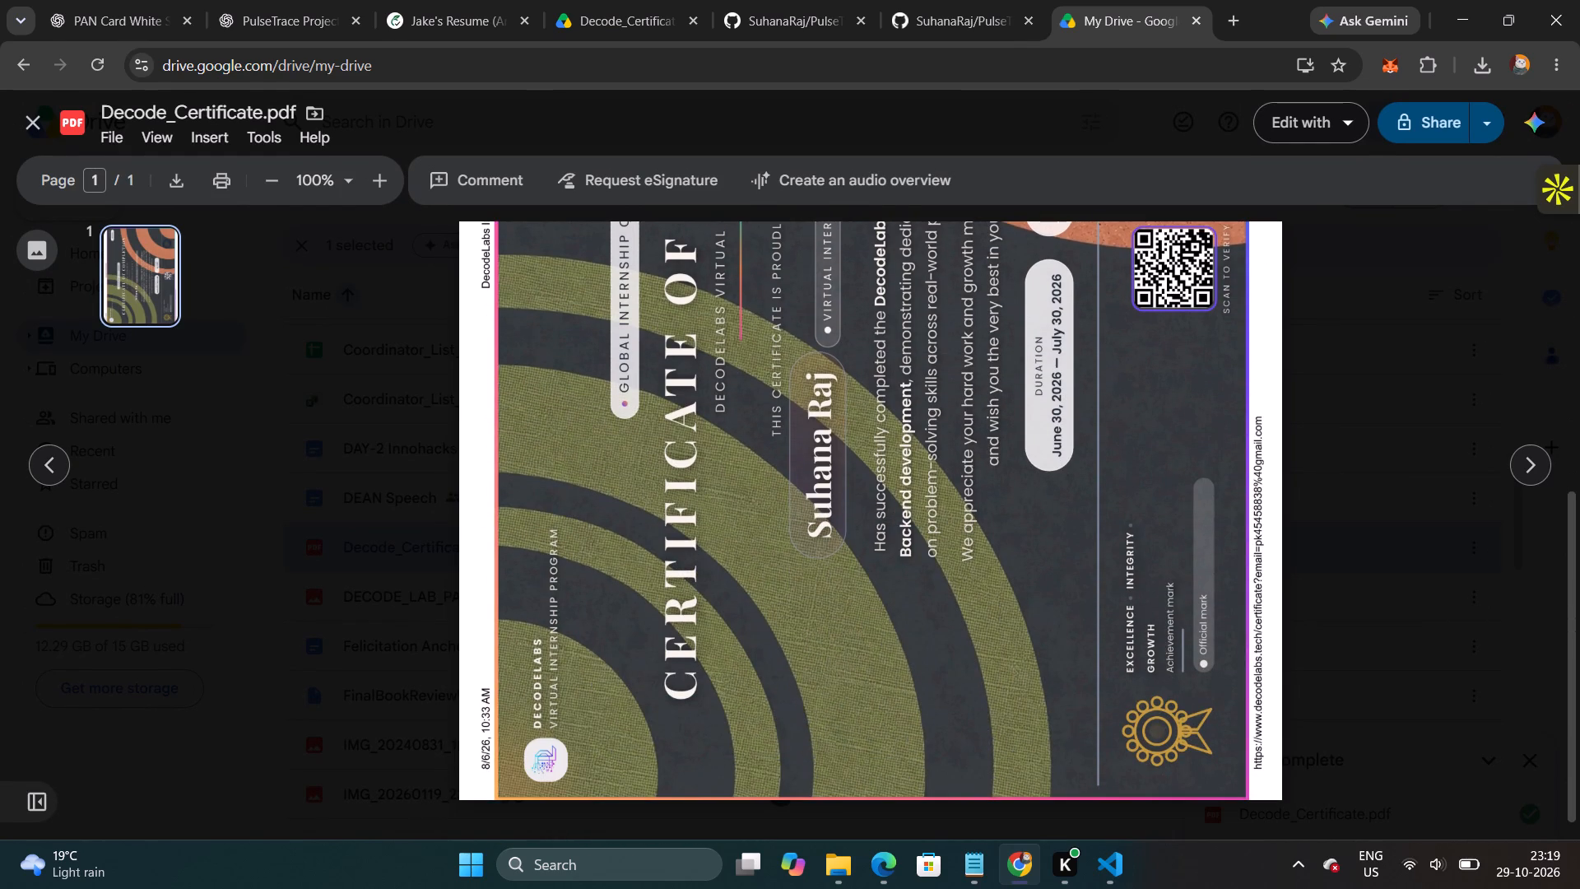
scroll(820, 370, "down", 1)
scroll(820, 370, "up", 1)
right_click(820, 370)
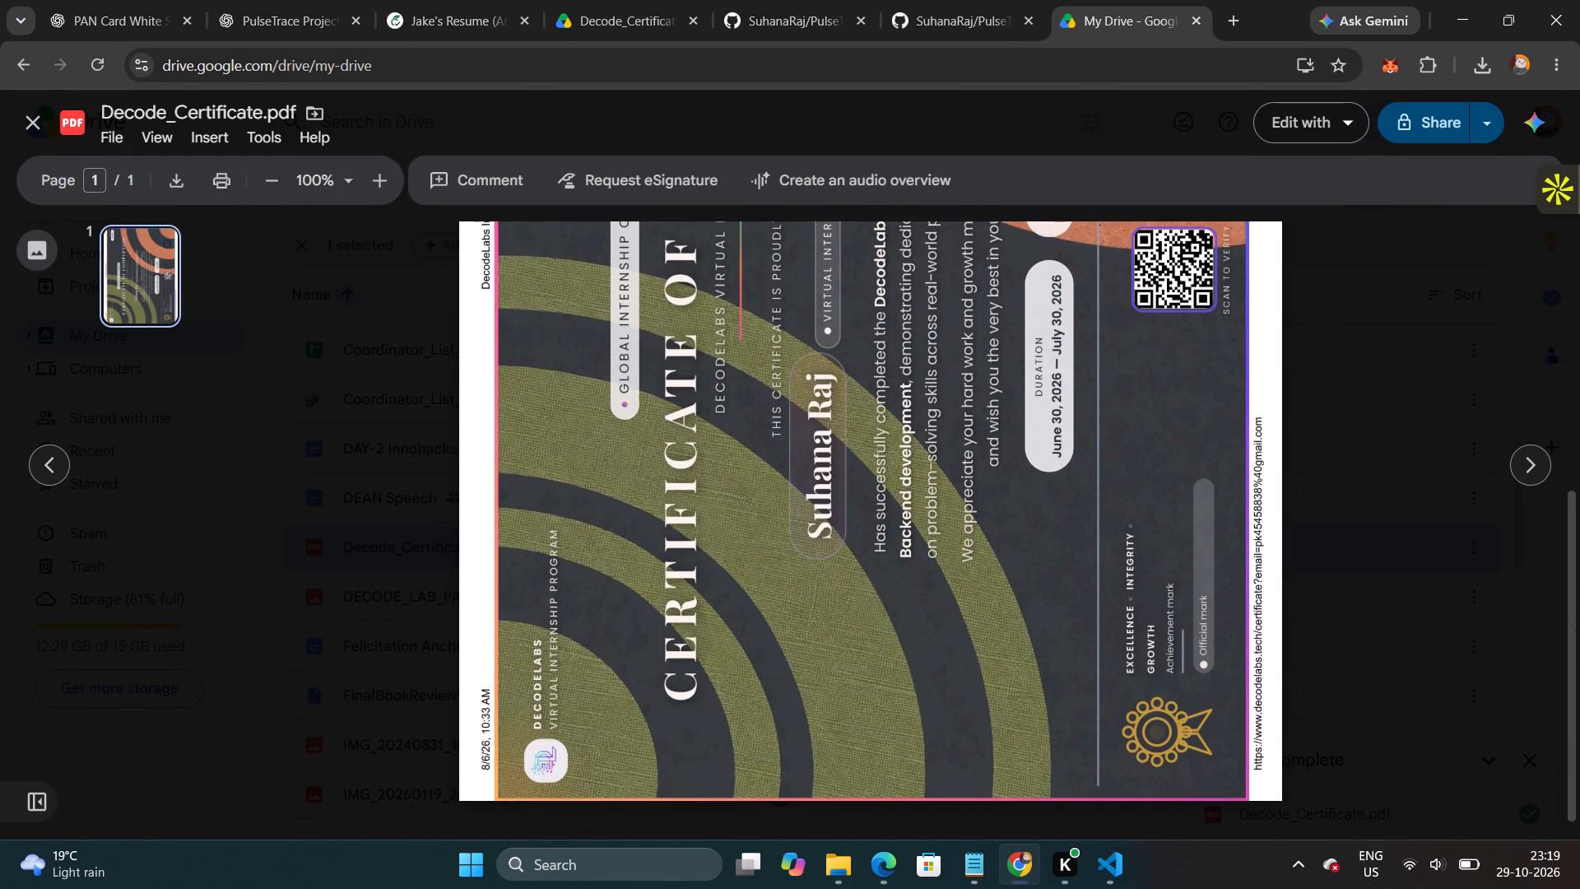
left_click(758, 432)
right_click(758, 432)
scroll(997, 423, "up", 3)
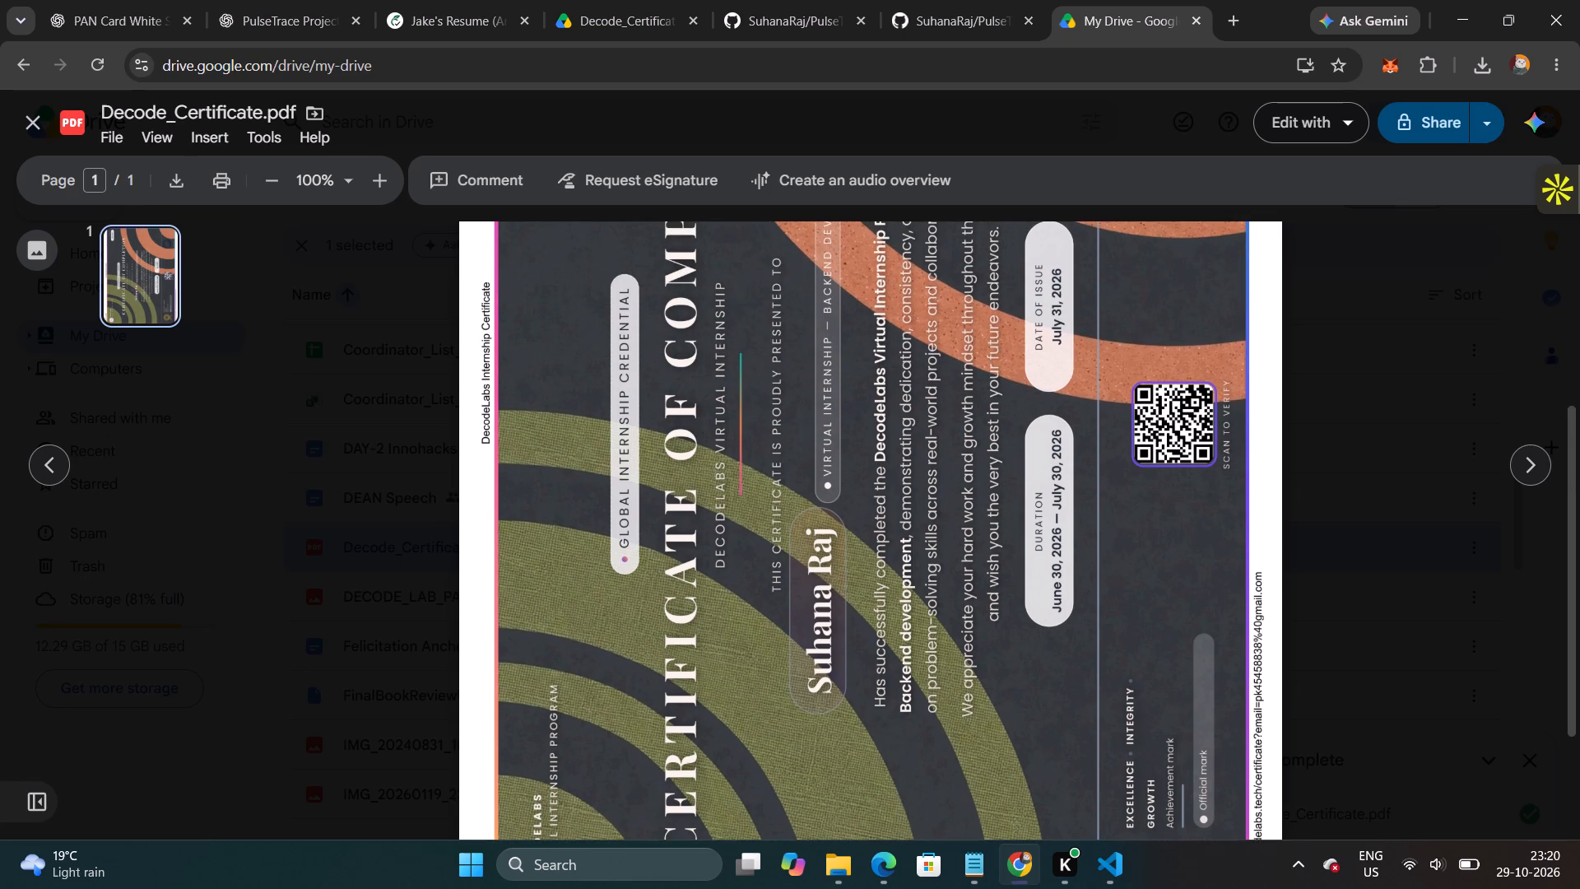
scroll(997, 423, "up", 4)
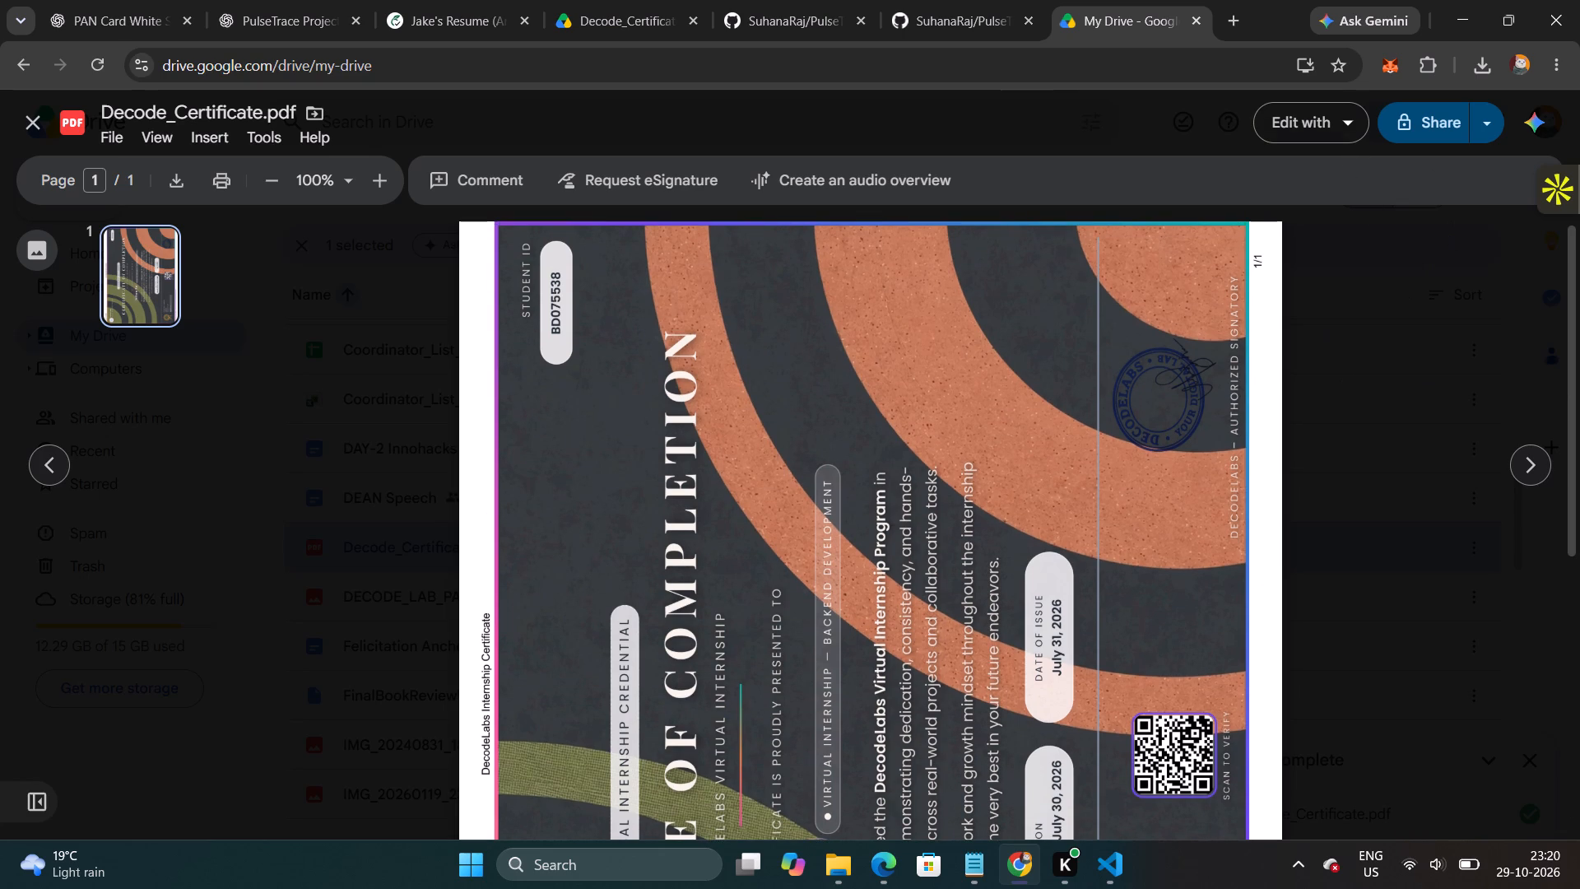
scroll(1062, 388, "down", 6)
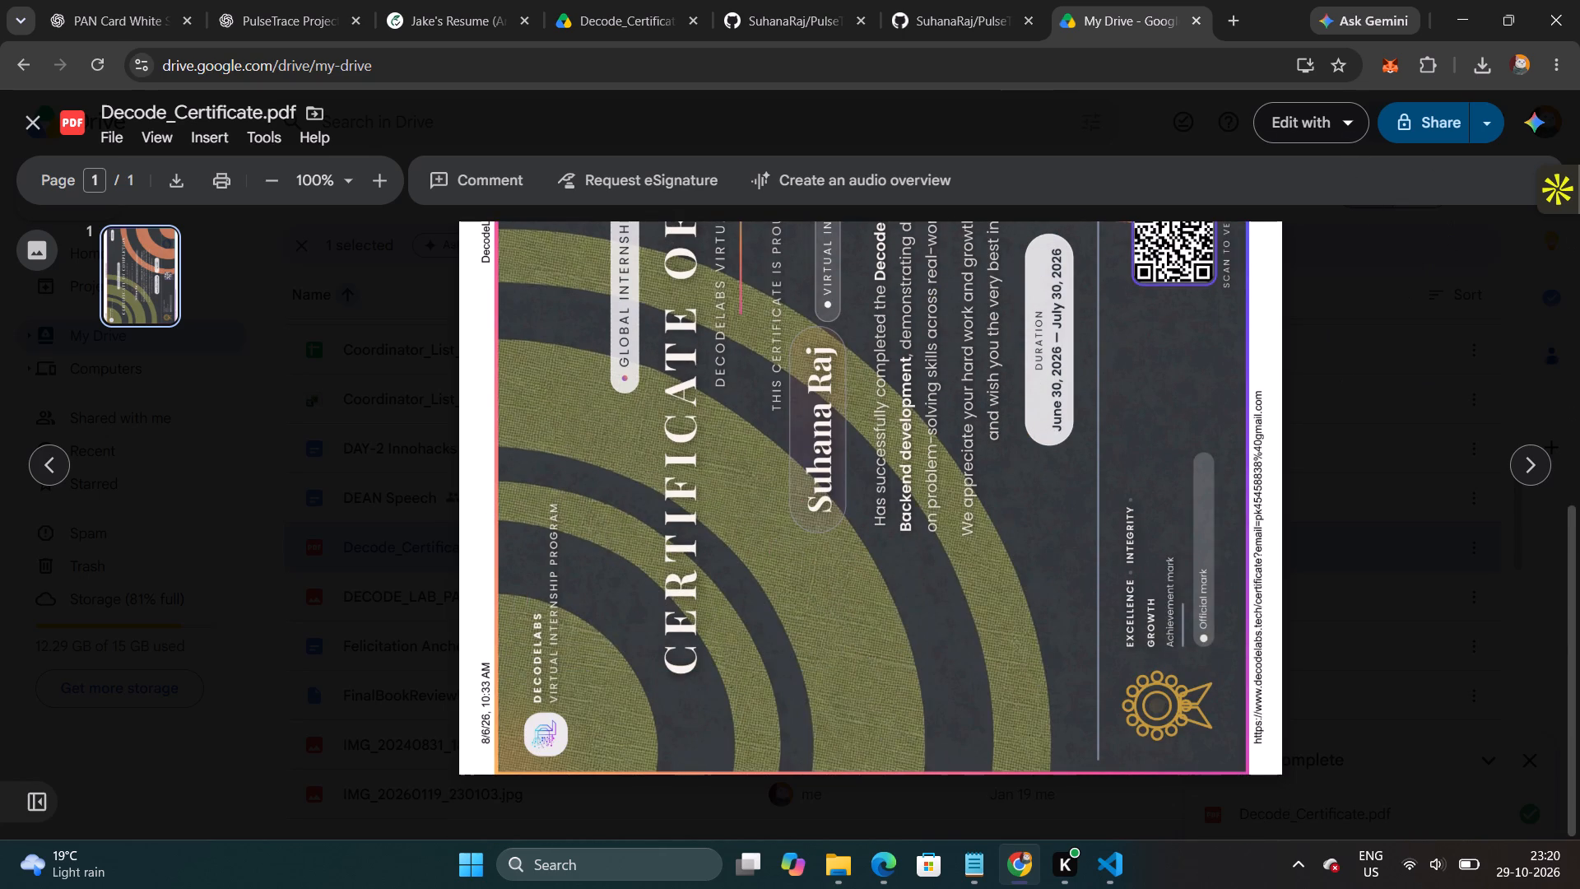
scroll(1062, 388, "up", 2)
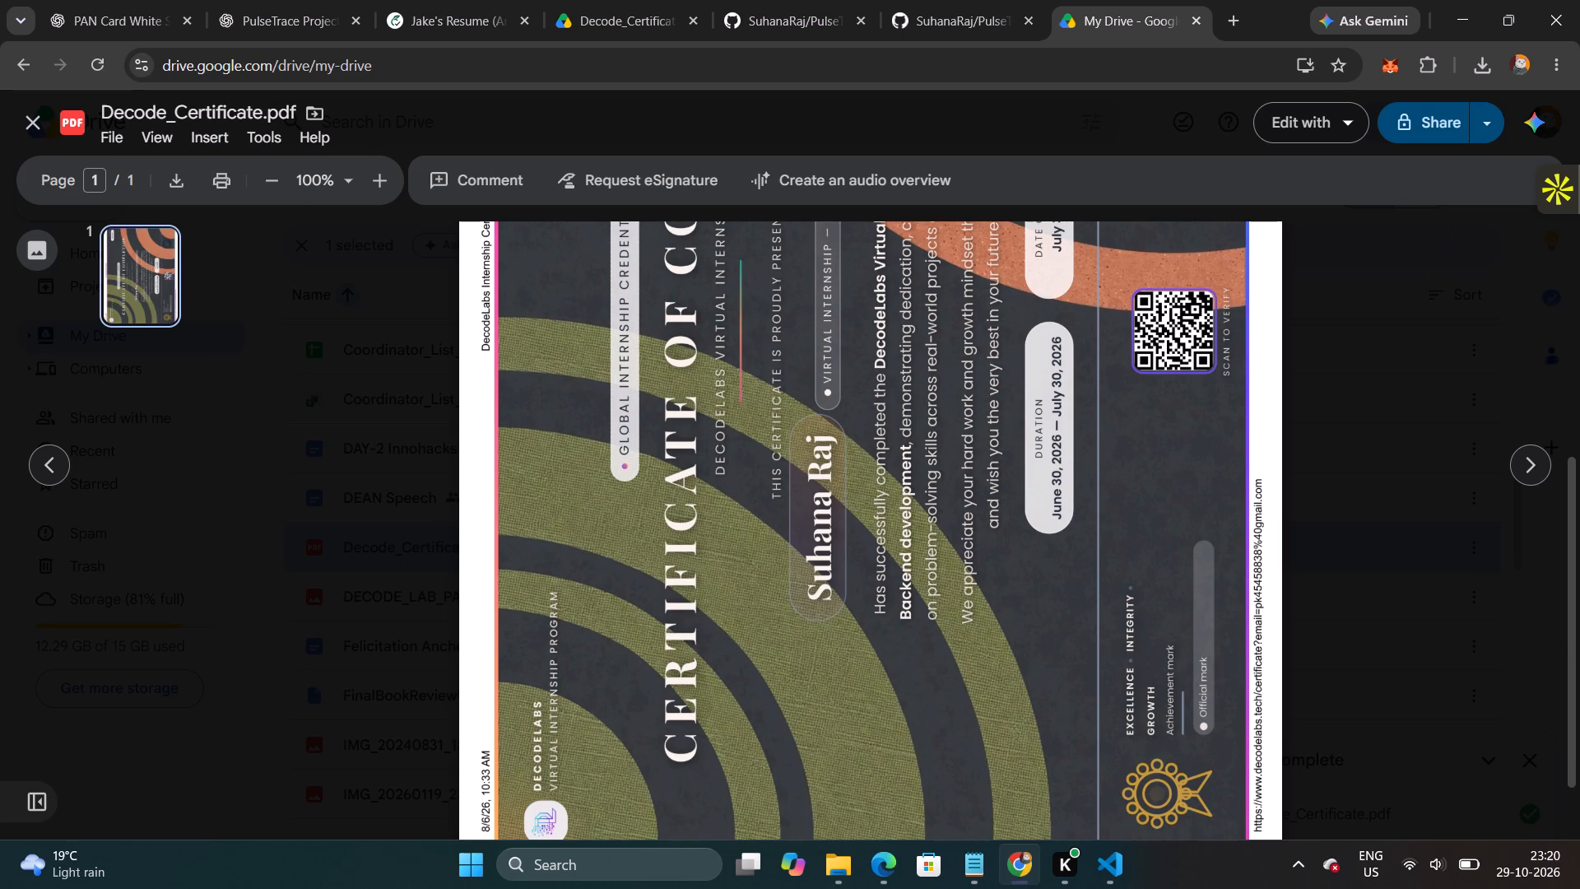